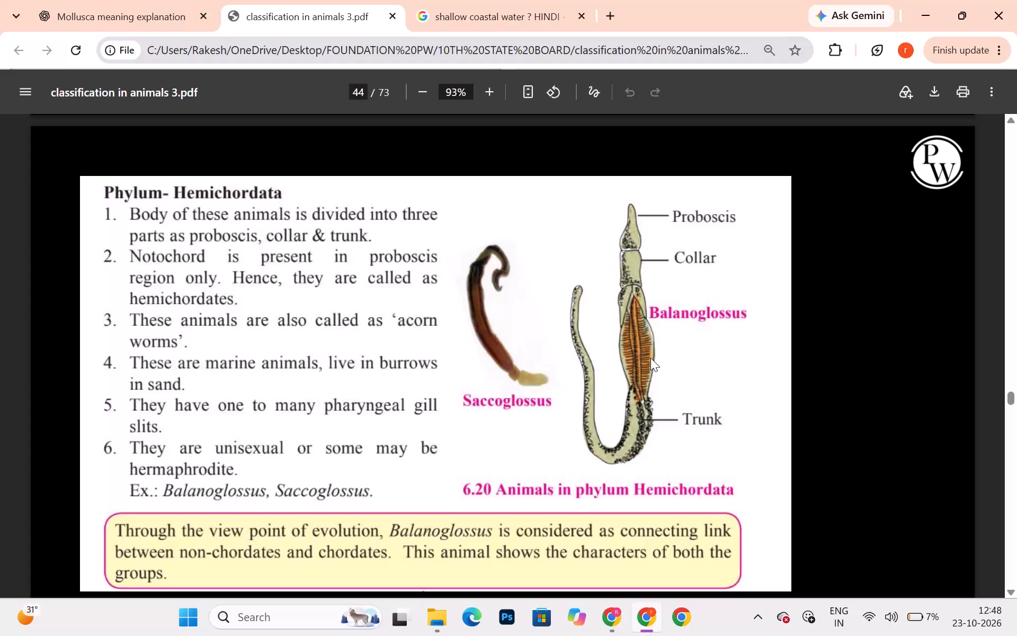
Open the presentation "sexual reproduction in plants and animals" from the 10th cbse folder inside FOUNDATION PW.
scroll(645, 354, down, 1)
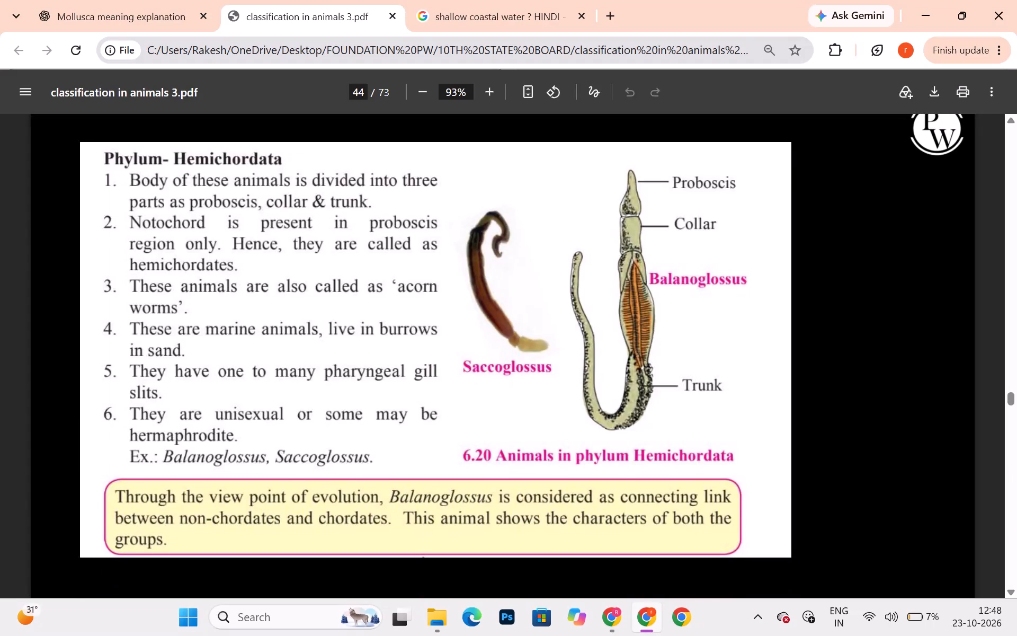
click(430, 615)
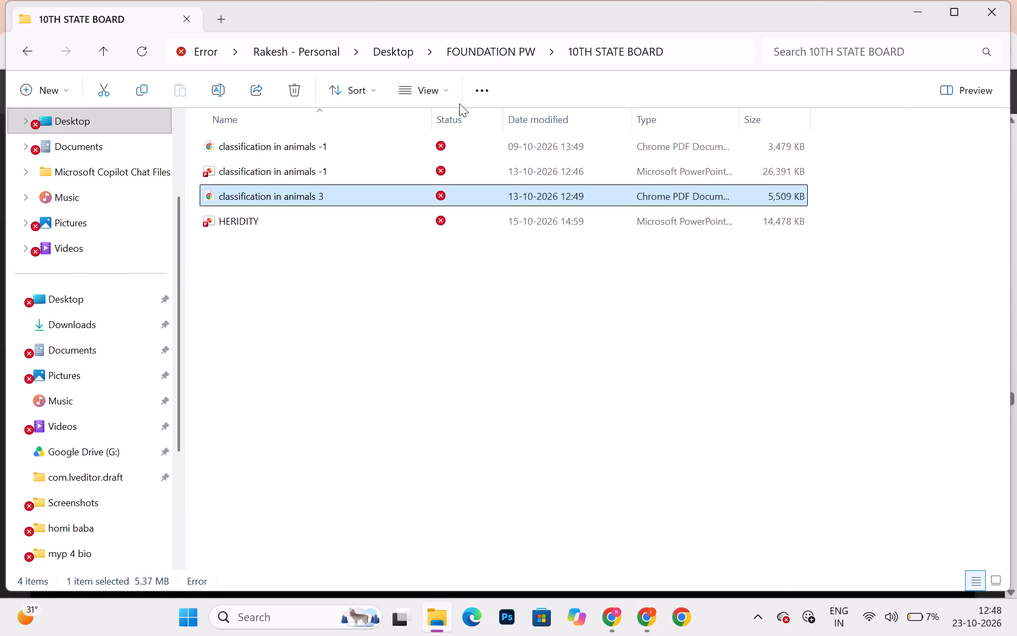
click(483, 55)
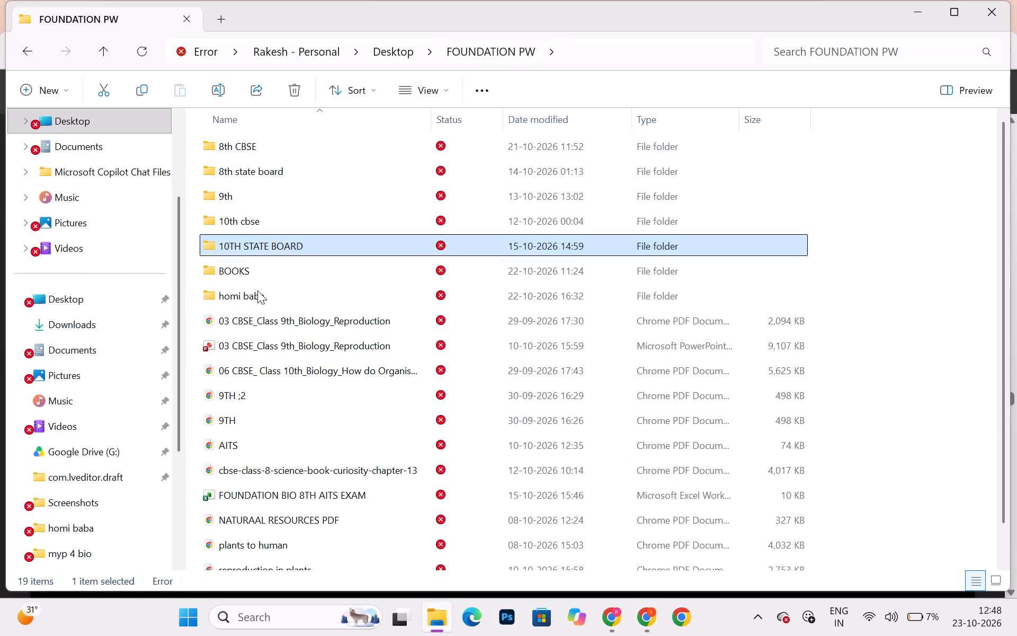
double_click(279, 223)
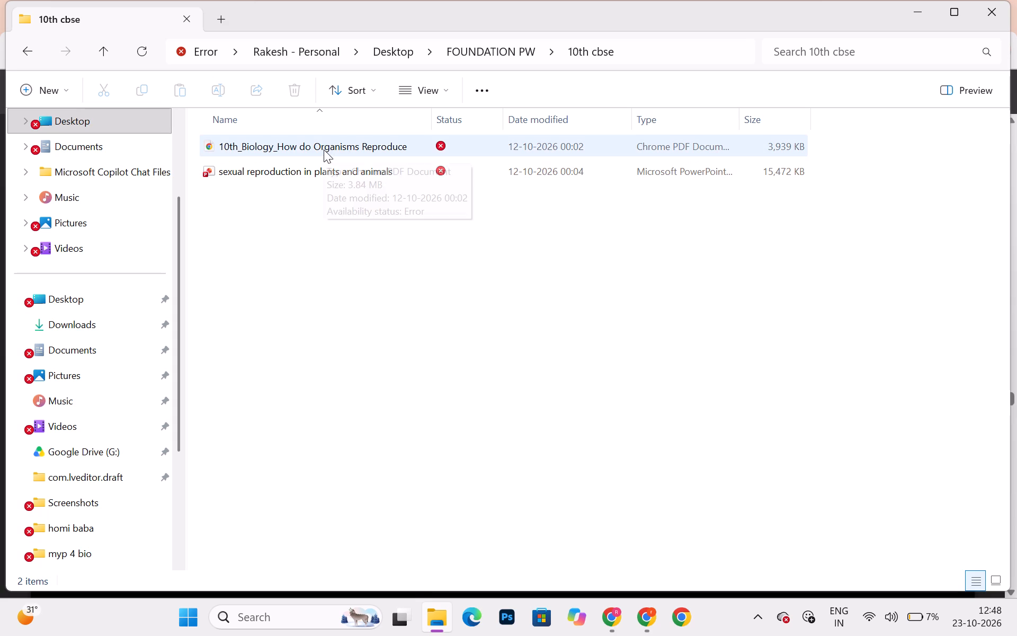
double_click(303, 171)
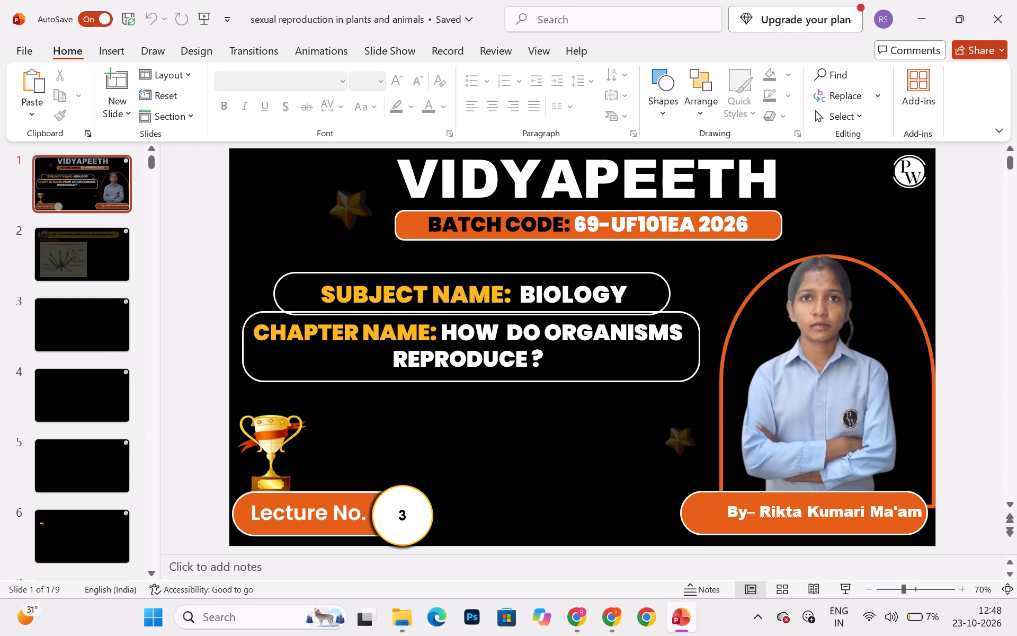
Skim the whole slide deck for its topics and bring up the Fallopian Tube slide, number 86.
scroll(88, 419, down, 14)
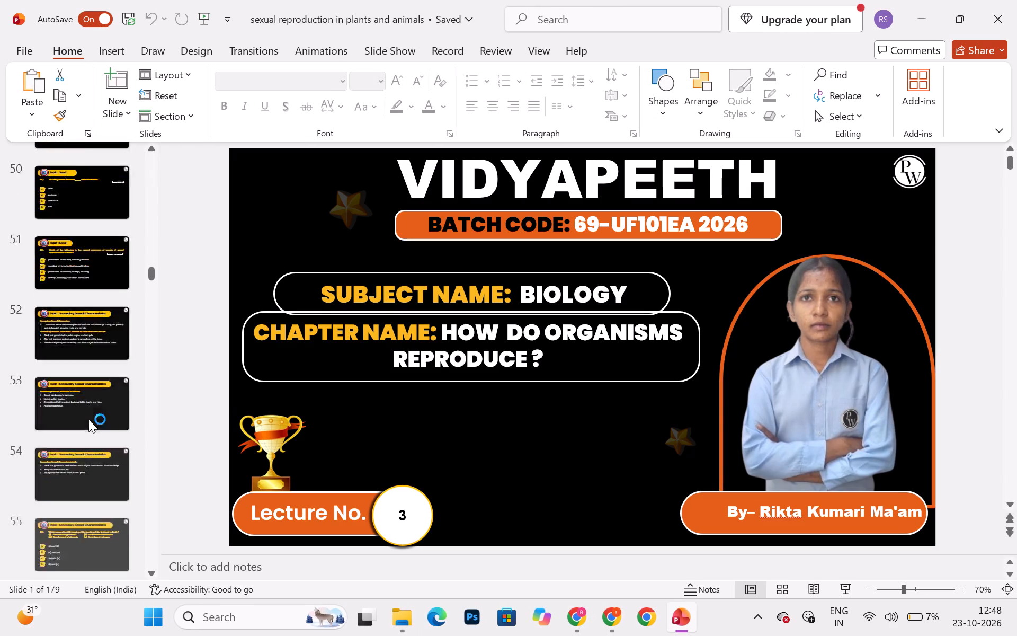
scroll(88, 419, down, 3)
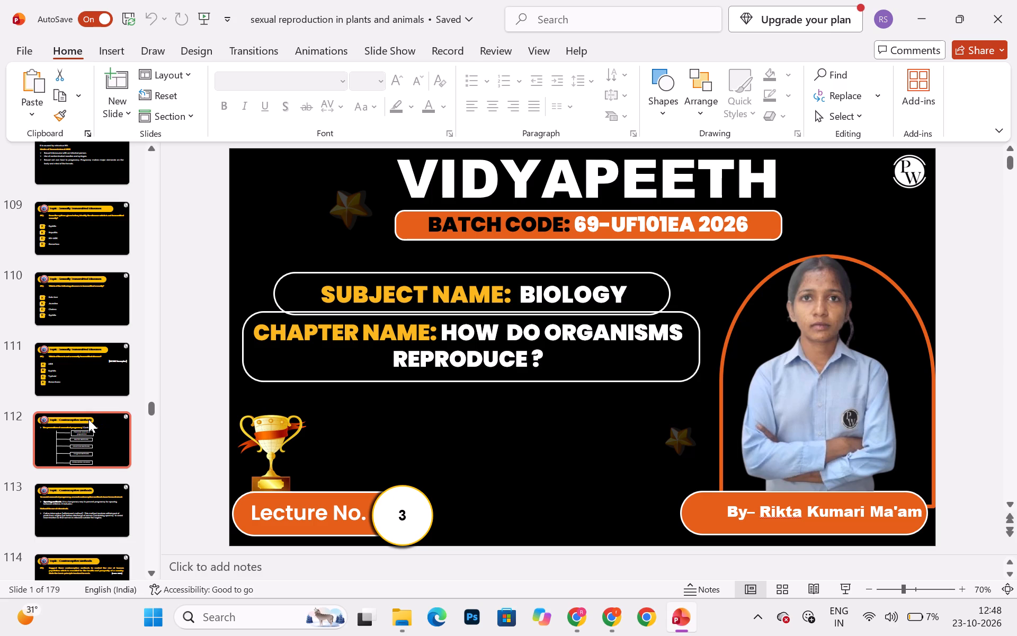
scroll(88, 419, down, 20)
scroll(88, 419, down, 6)
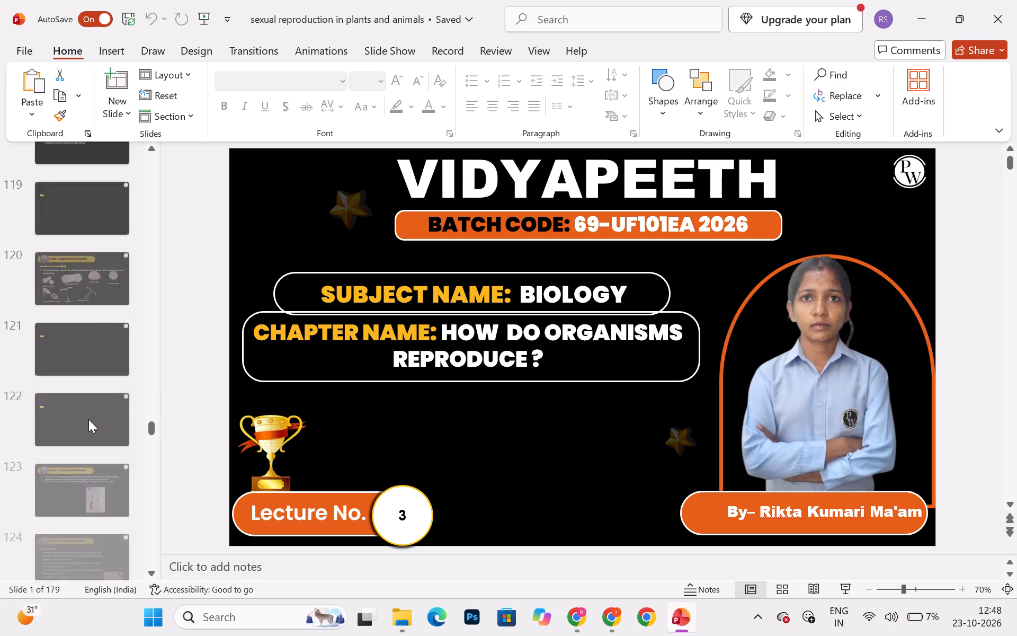
scroll(88, 419, down, 20)
scroll(88, 419, down, 20)
scroll(88, 419, down, 19)
scroll(88, 419, up, 7)
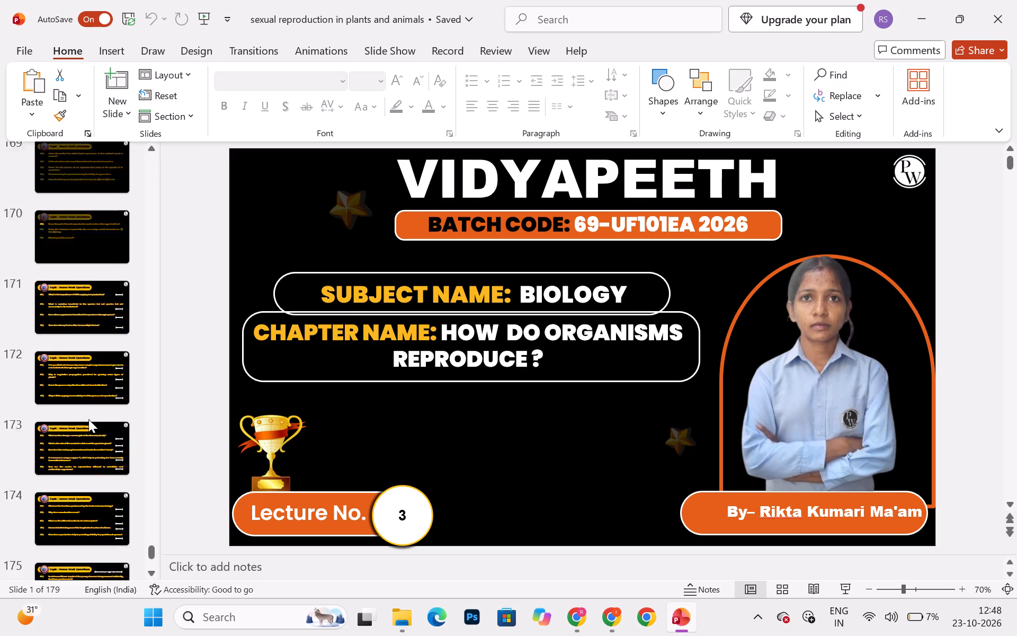
scroll(88, 419, up, 7)
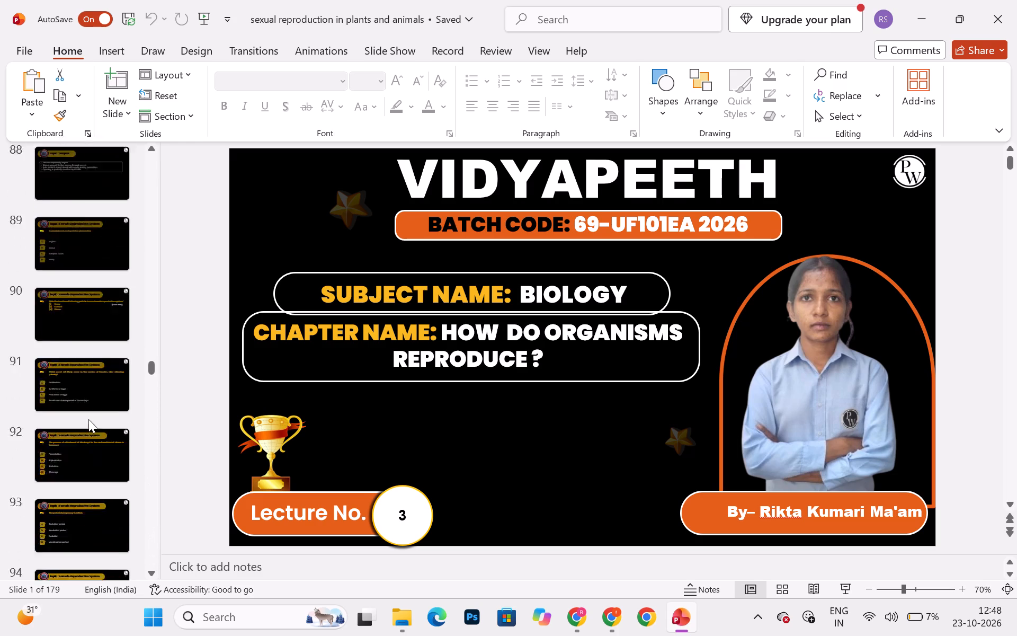
scroll(88, 419, down, 1)
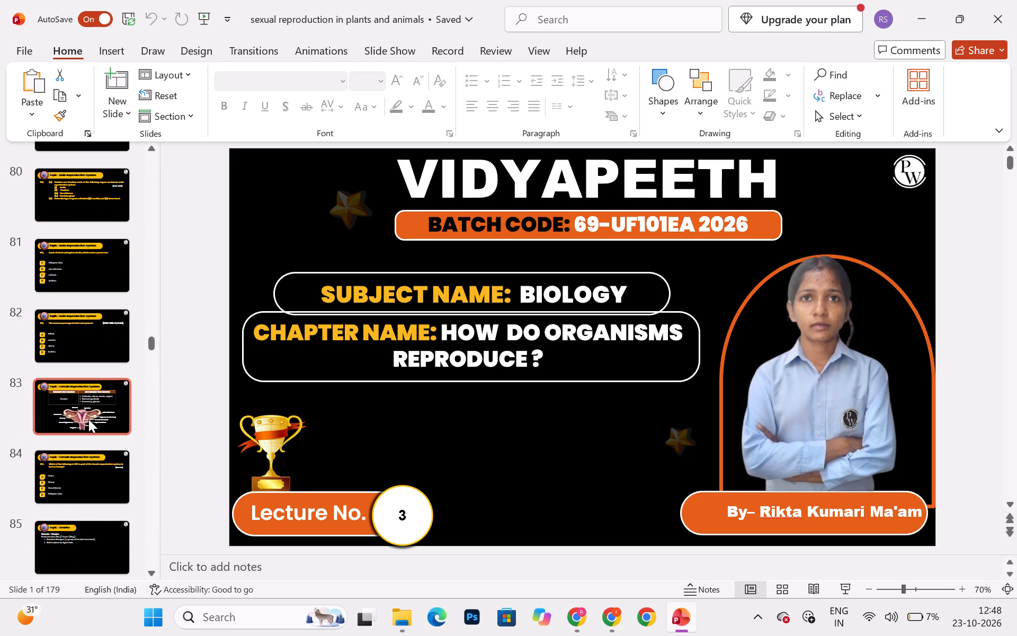
scroll(88, 419, down, 1)
click(88, 392)
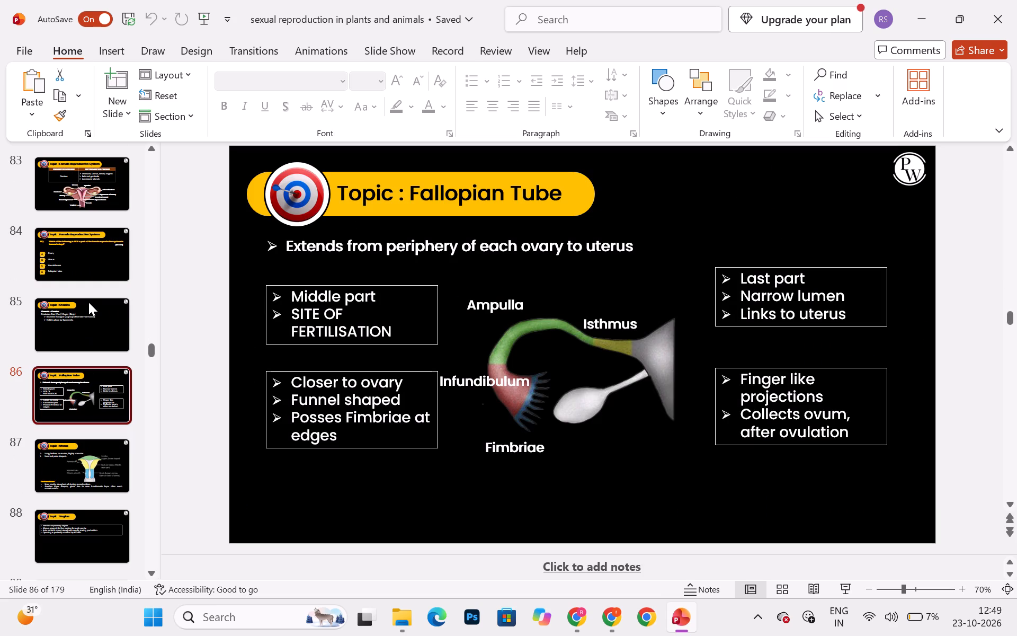
Return to the title slide and examine the opening slides on flowering plants and flower structure, including slides 2, 3 and 7.
scroll(88, 302, up, 2)
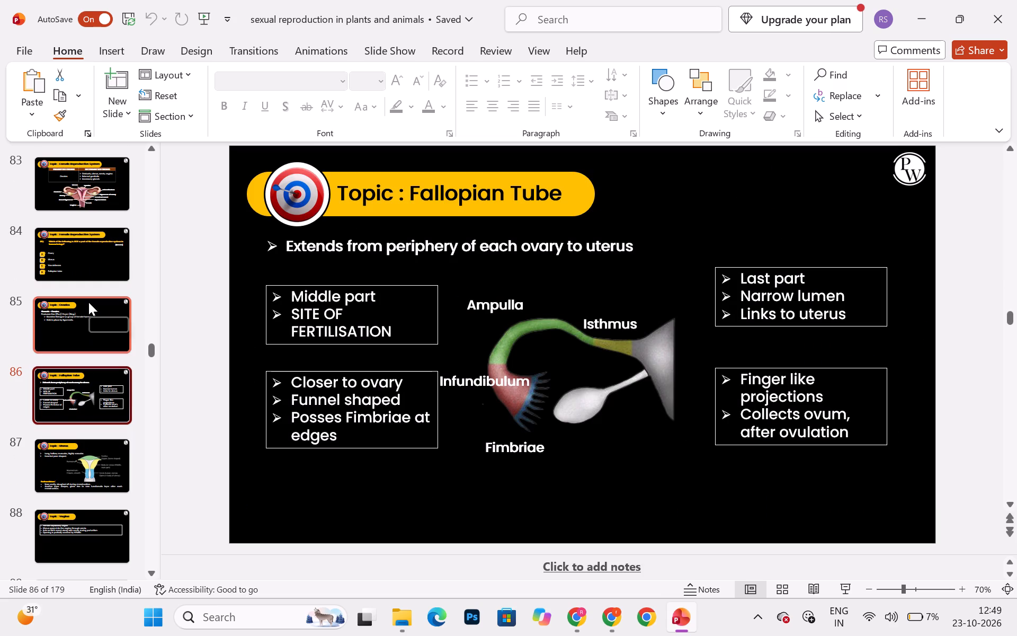
scroll(88, 302, up, 1)
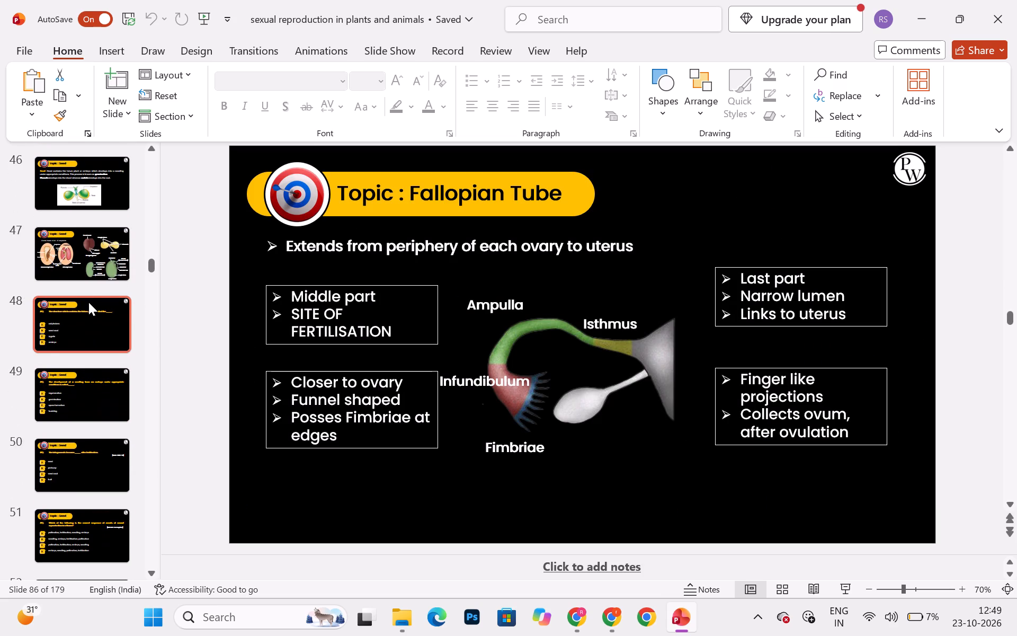
scroll(88, 302, up, 11)
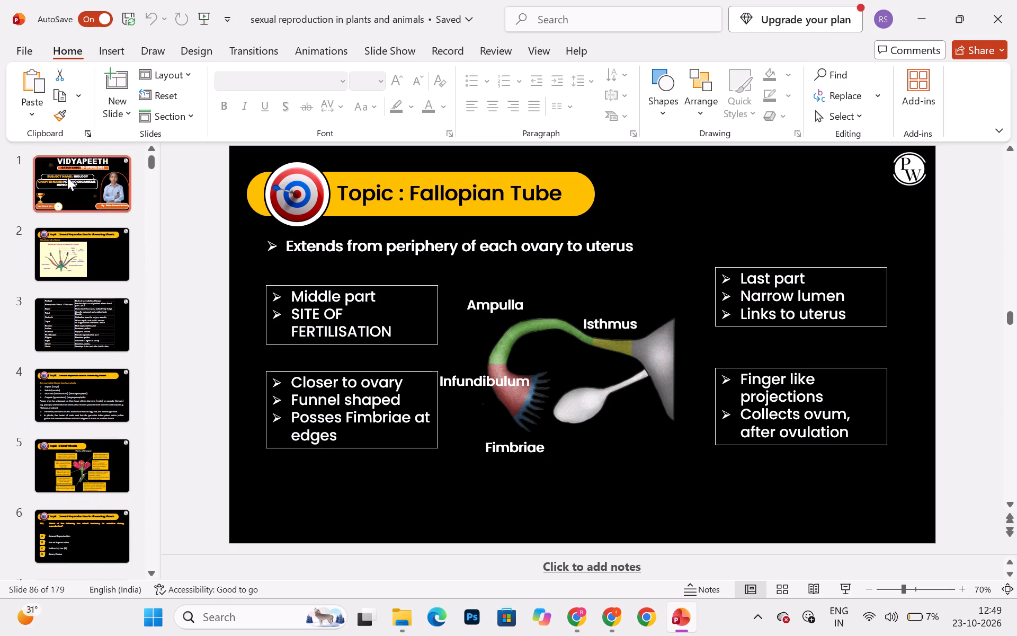
click(70, 169)
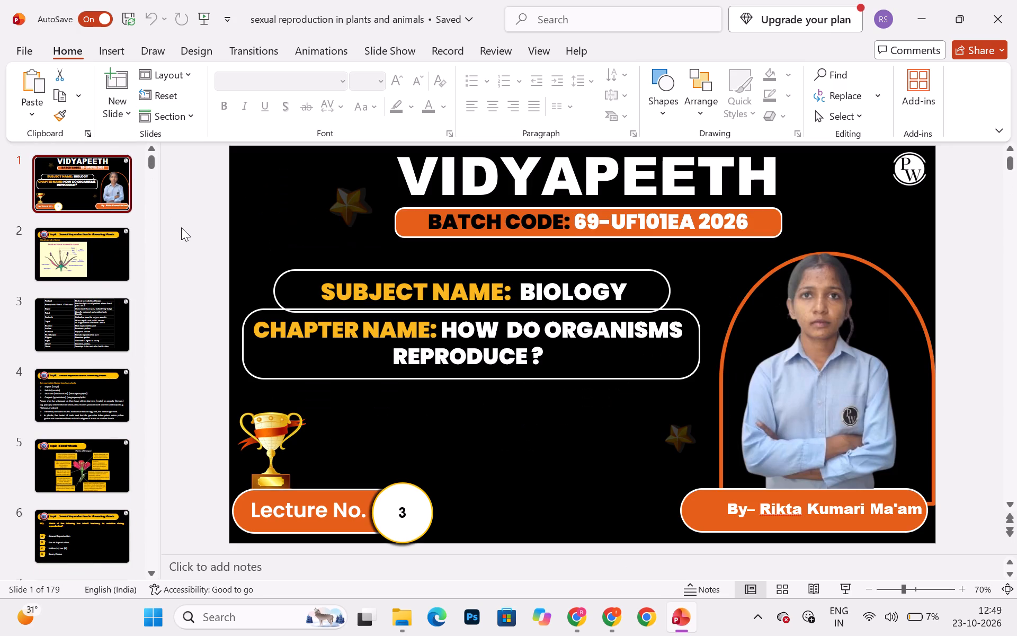
click(87, 240)
click(72, 407)
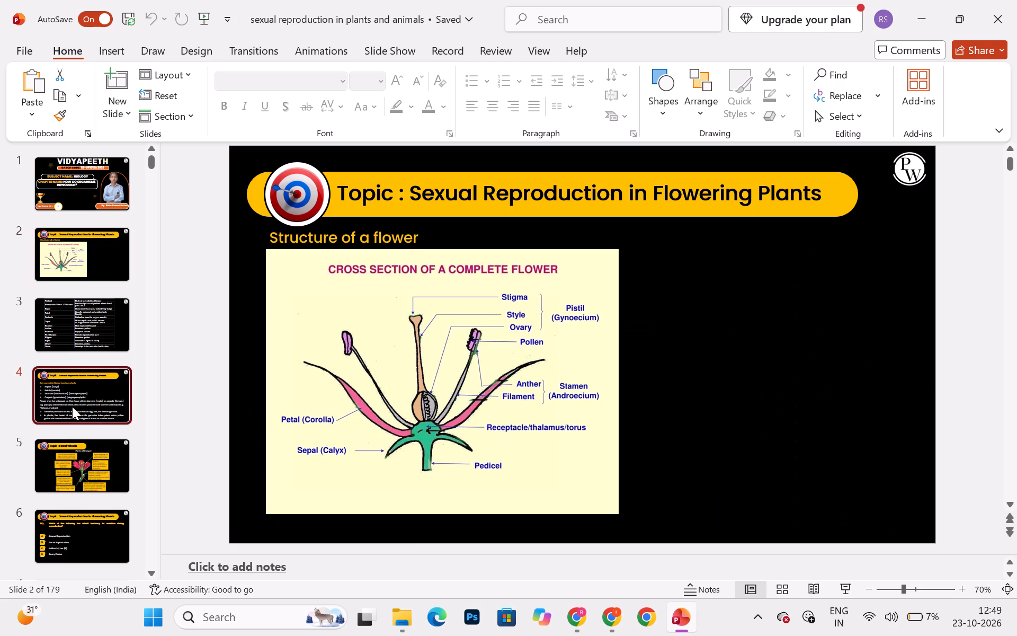
click(64, 310)
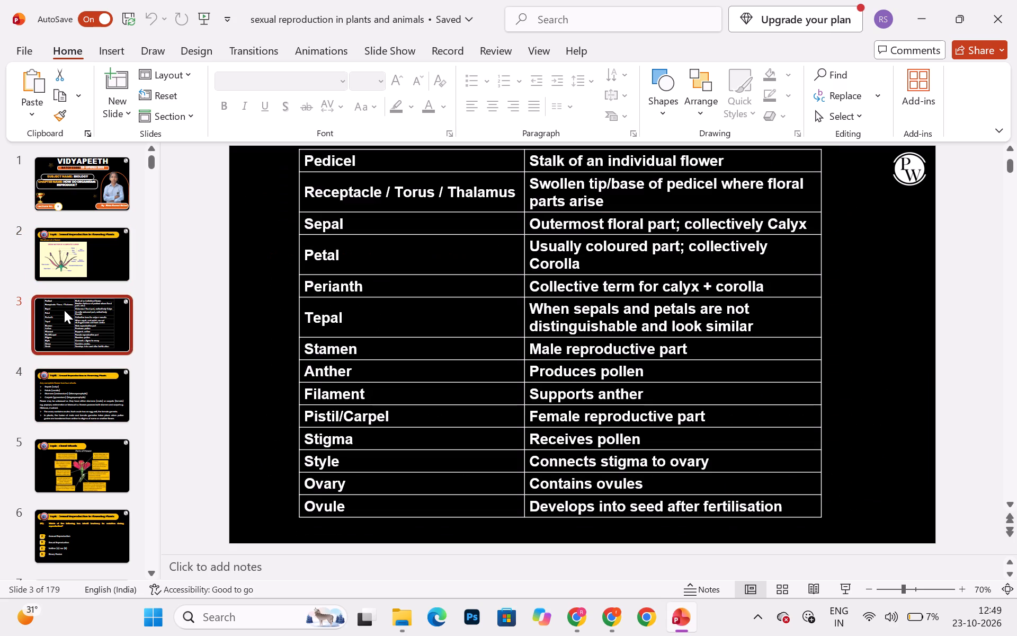
click(66, 257)
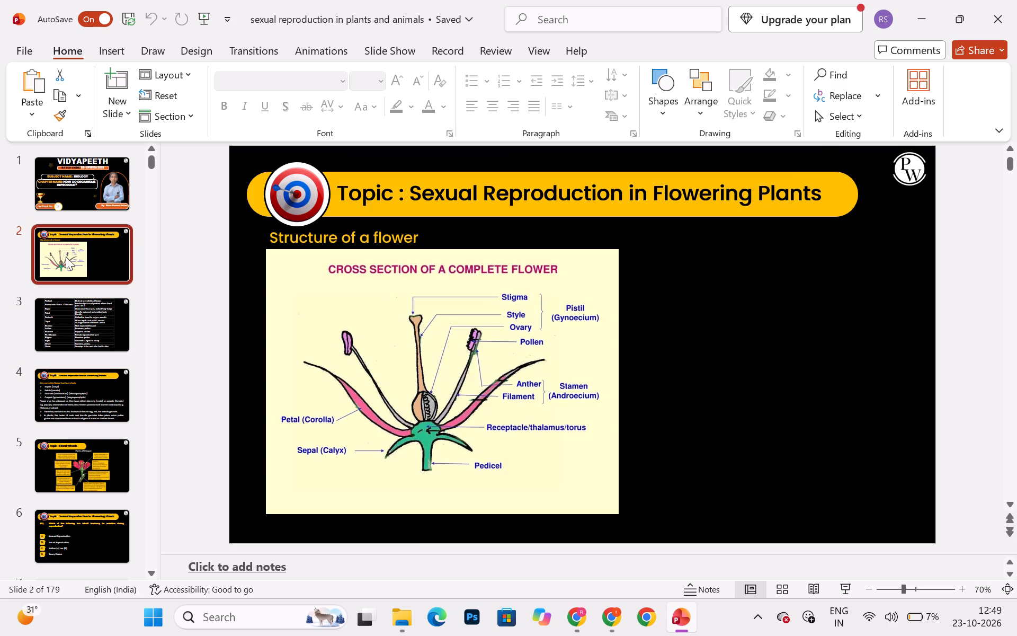
scroll(66, 366, down, 1)
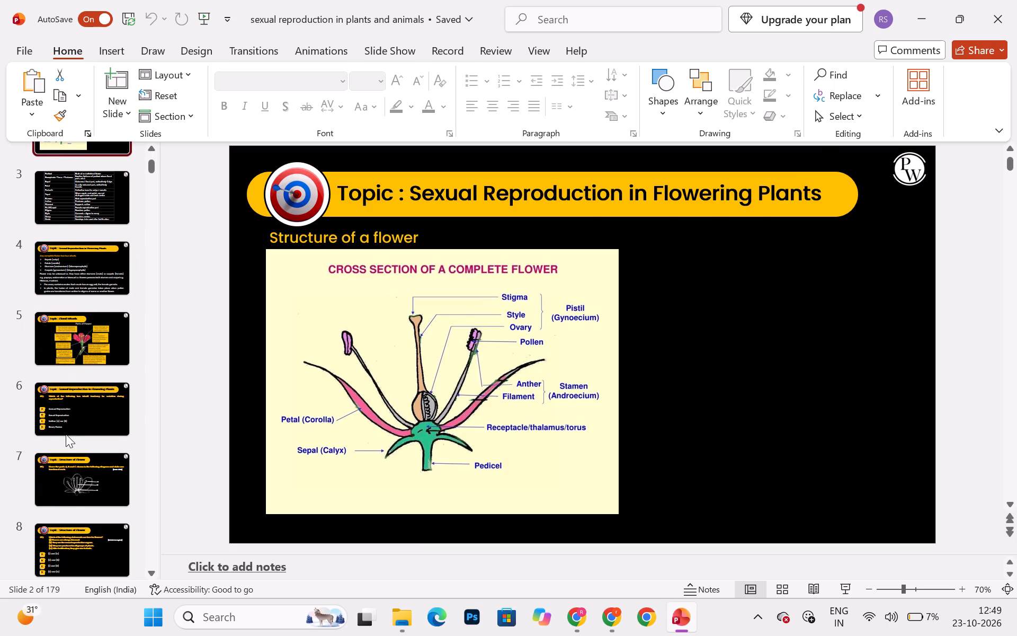
click(74, 491)
scroll(74, 491, down, 2)
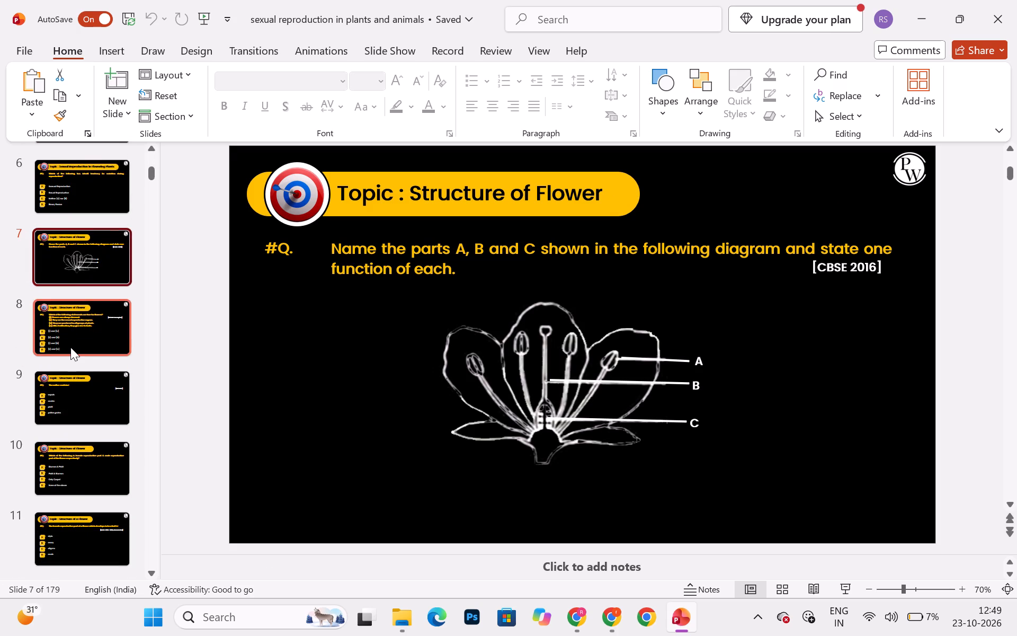
Examine slides 8 and 9 on flower structure, and skim the following slides on flower reproduction up to about slide 24.
click(70, 347)
click(72, 388)
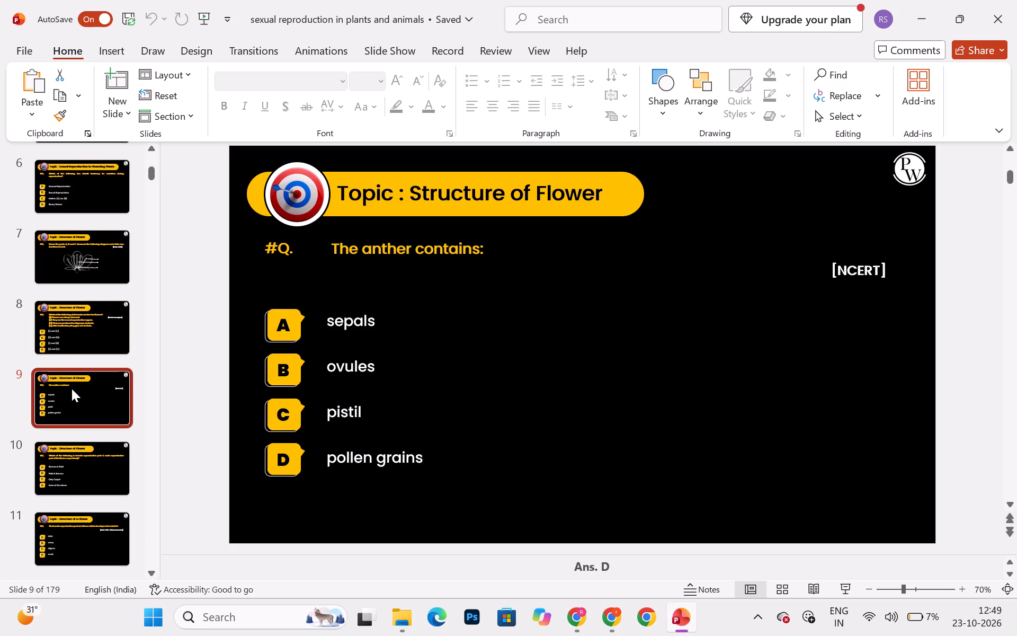
scroll(72, 388, down, 2)
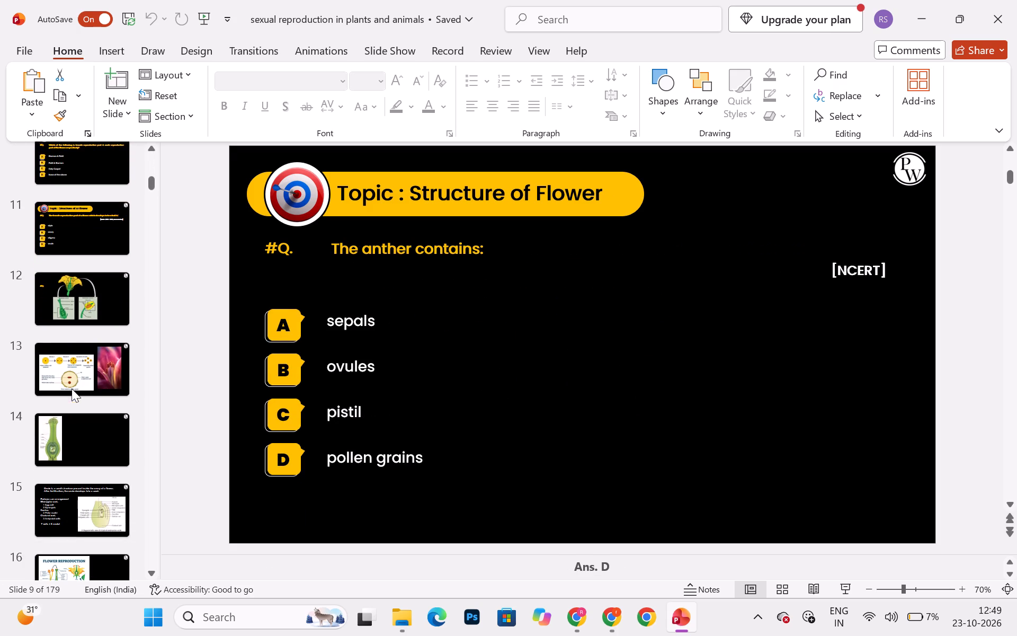
scroll(72, 388, down, 3)
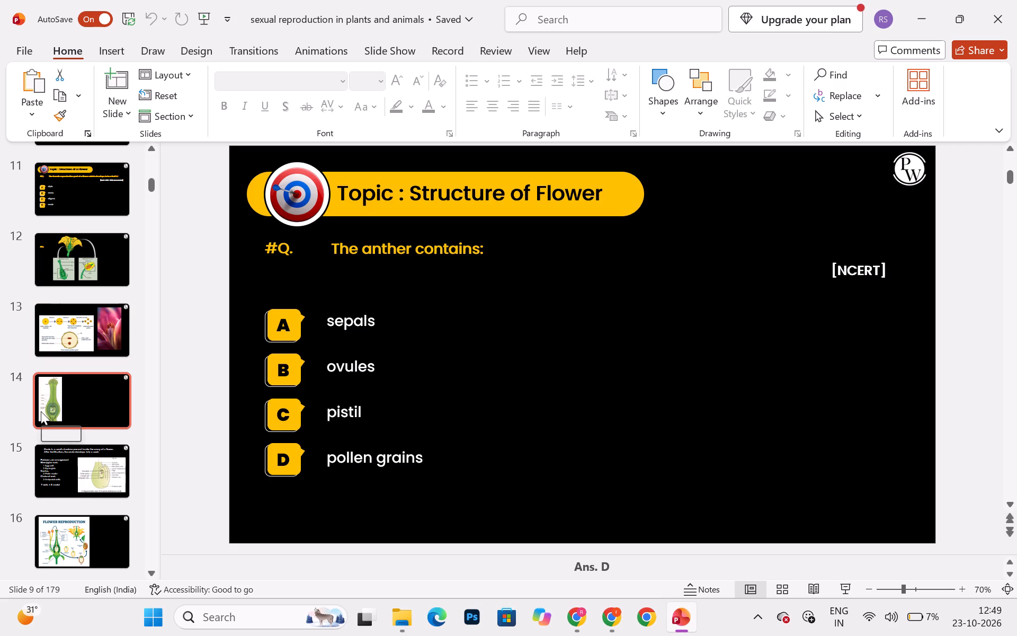
scroll(78, 330, down, 3)
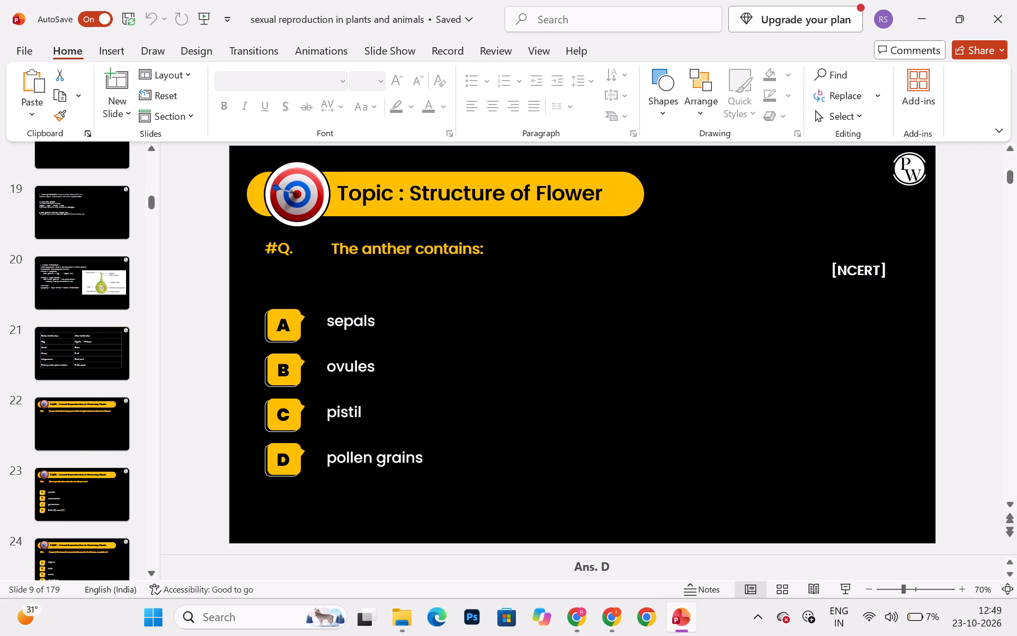
Switch to Chrome and open a new tab ready for a Google search.
click(608, 619)
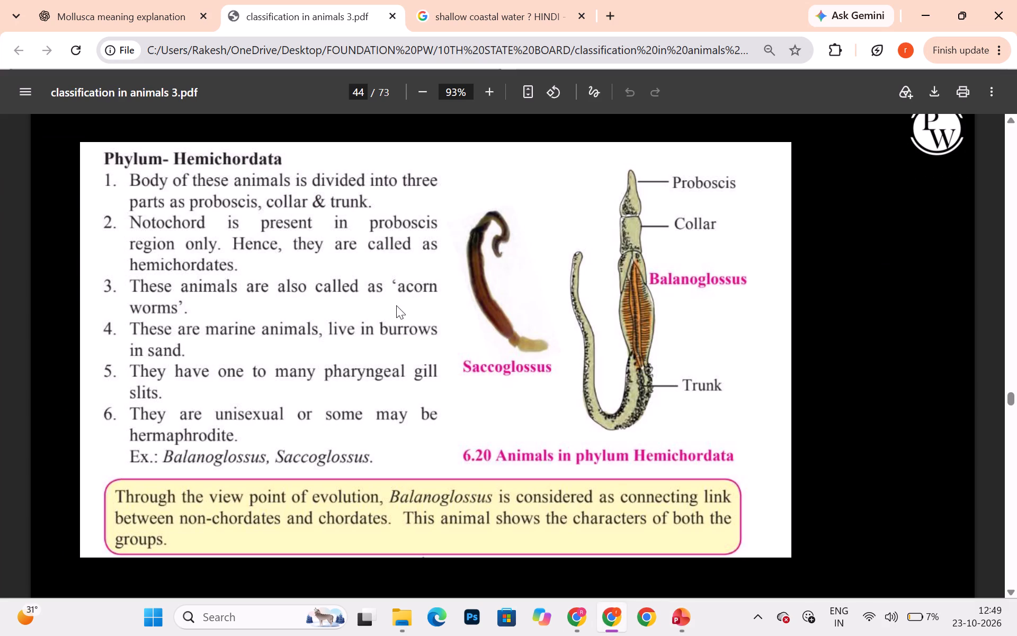
click(613, 15)
click(371, 293)
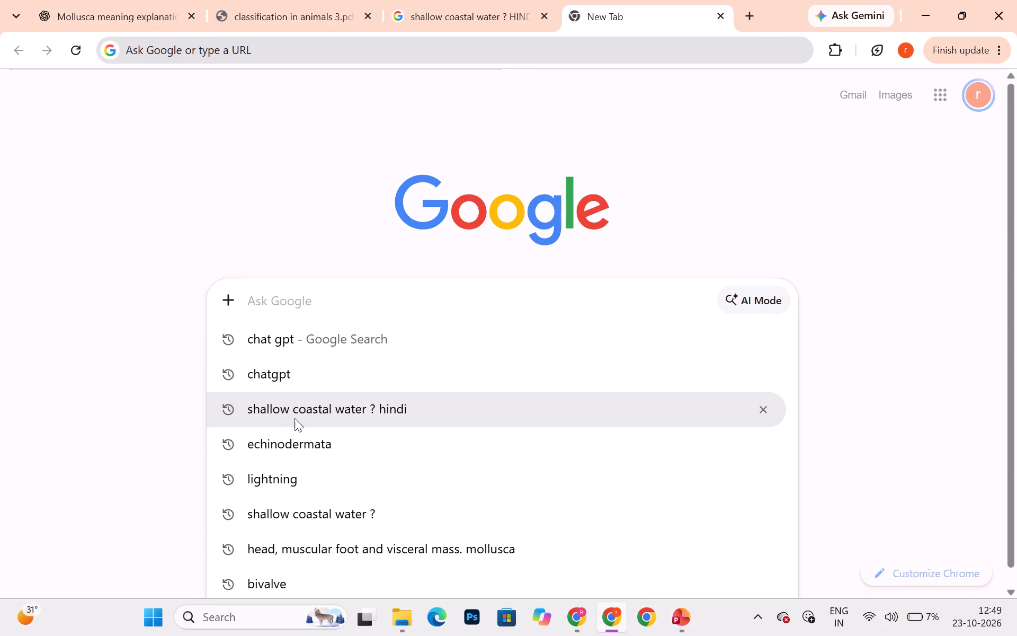
click(308, 297)
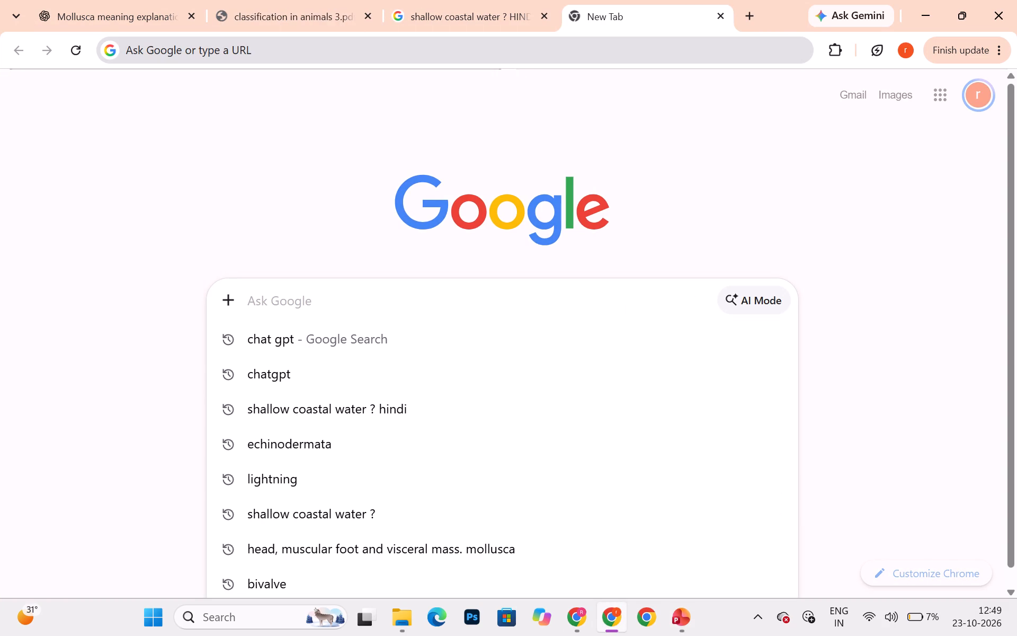
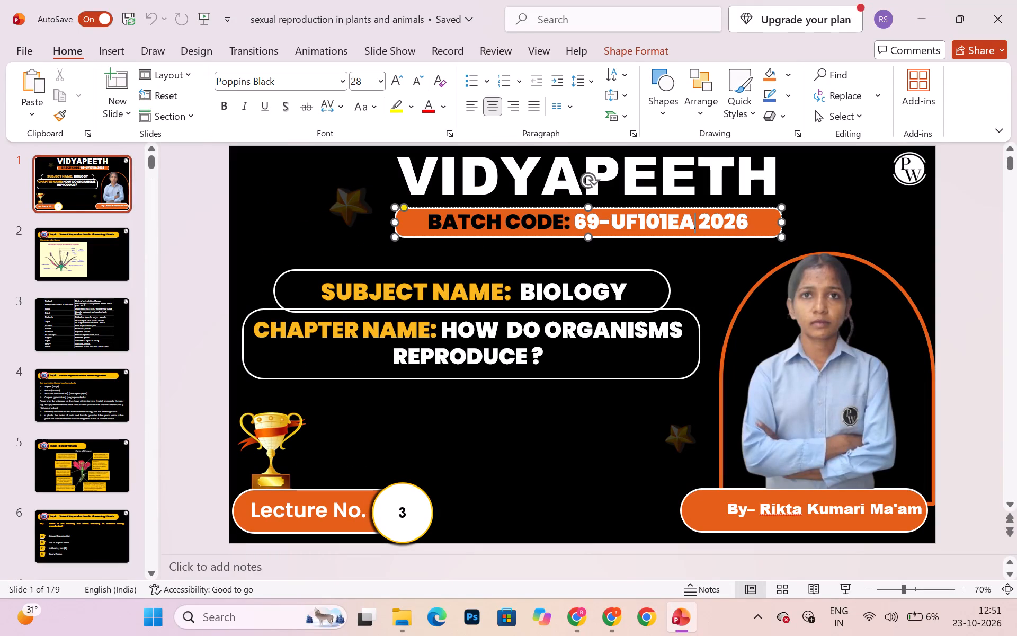
Change the batch code on the title slide to 69-UF102EA 2026.
key(Left)
key(Left)
key(BackSpace)
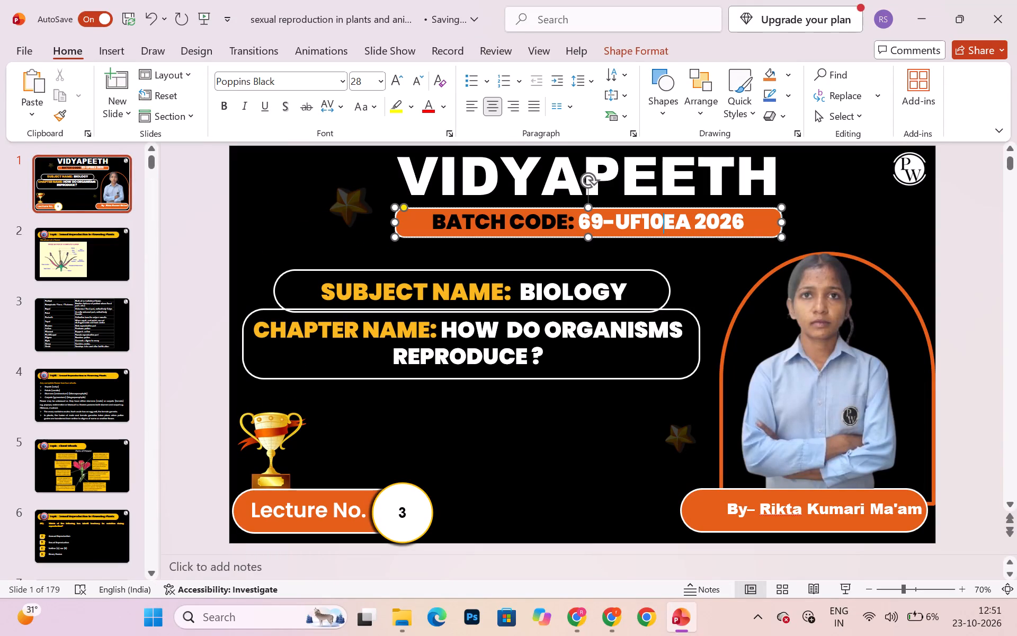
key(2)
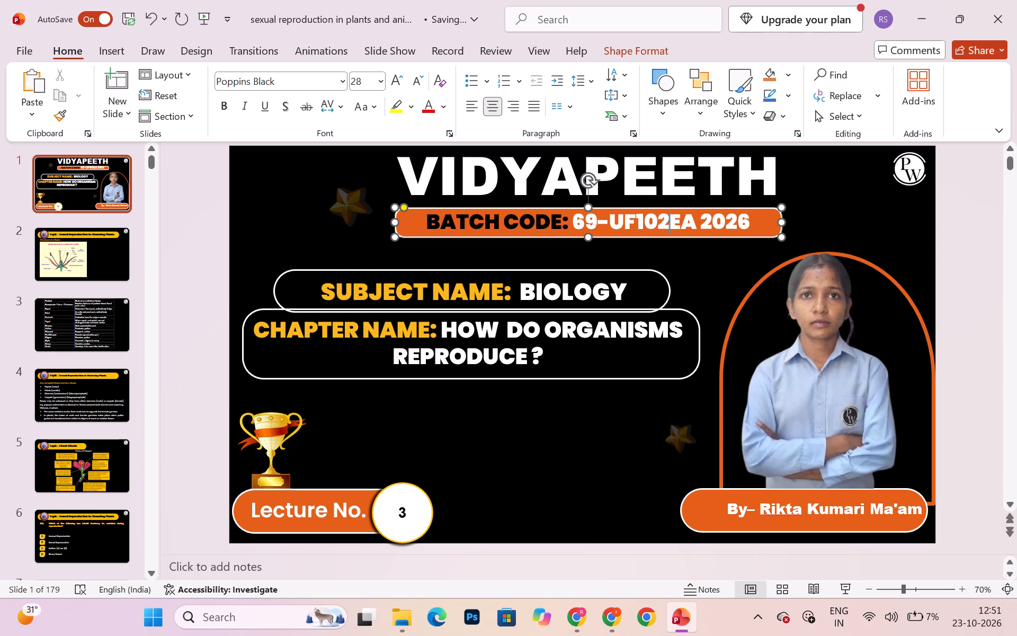
Insert a space before EA in the title slide's batch code so it reads 69-UF102 EA 2026.
key(space)
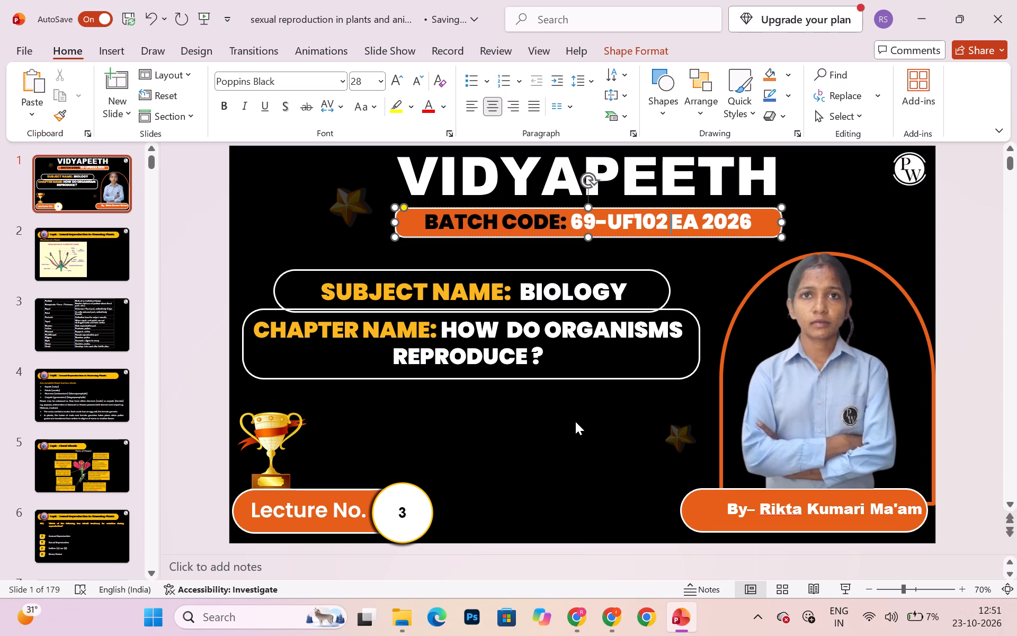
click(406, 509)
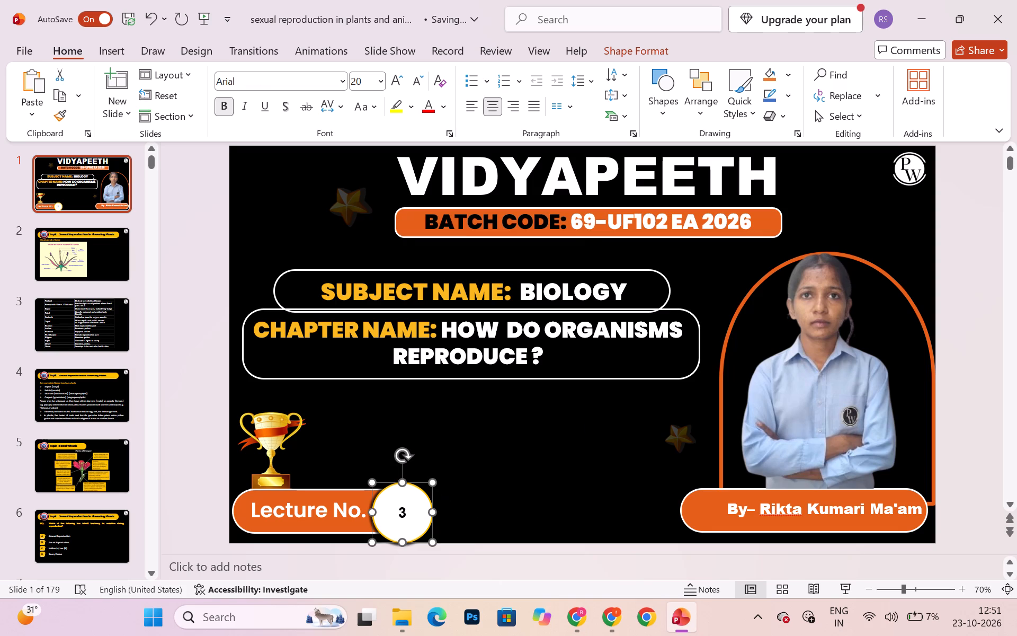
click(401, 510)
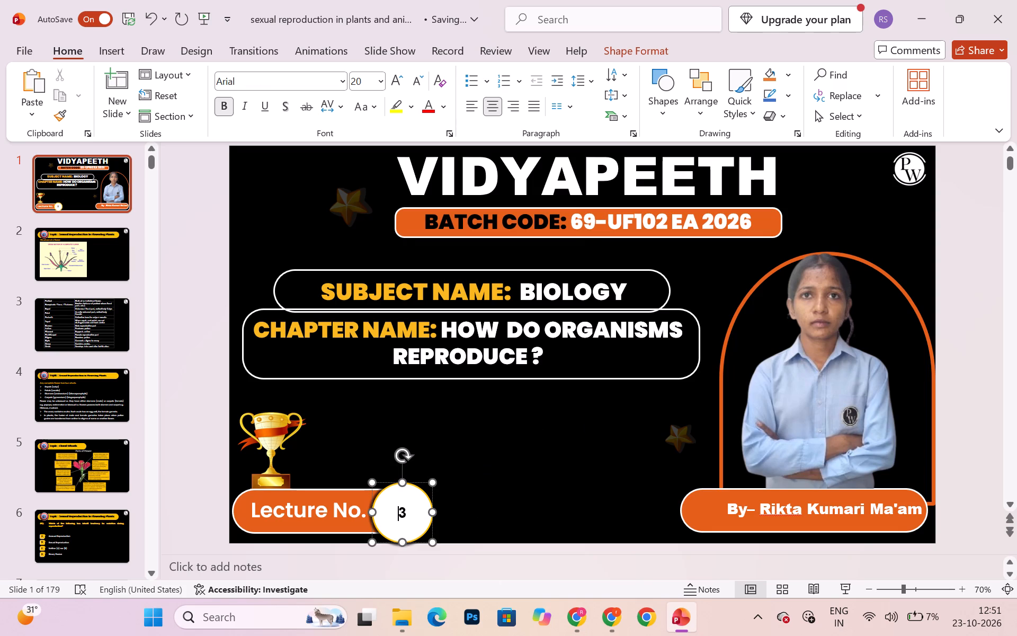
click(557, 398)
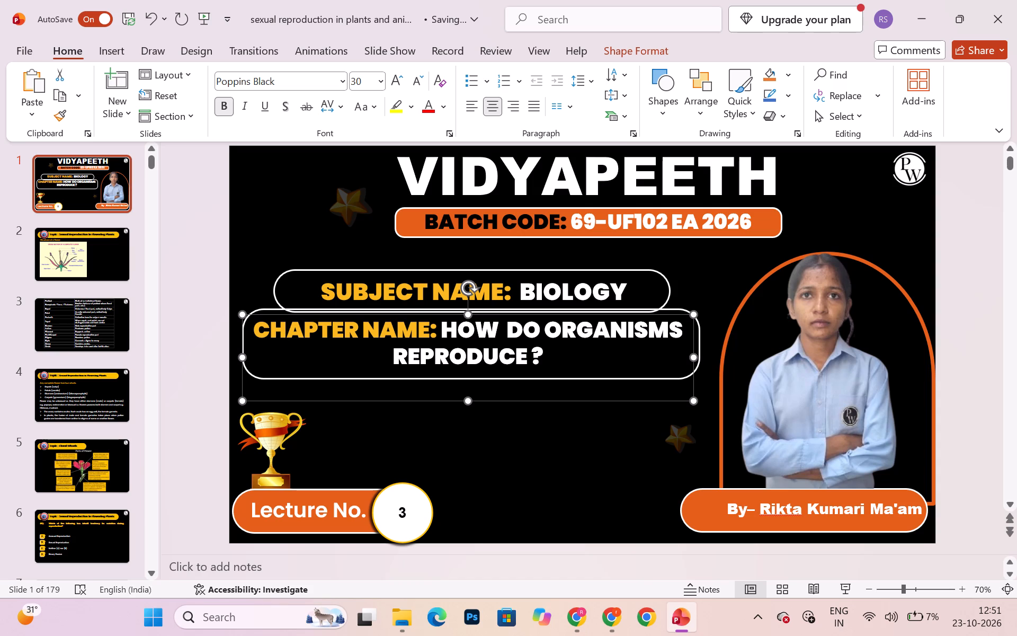
Correct the teacher's first name in the title slide's byline by adding a lowercase i after the k.
click(786, 514)
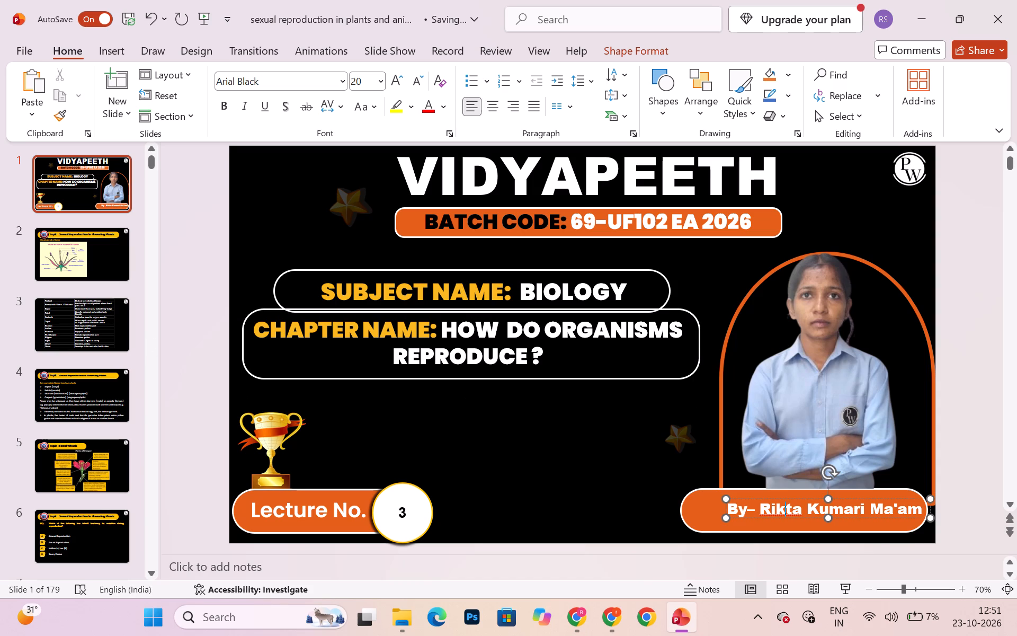
key(i)
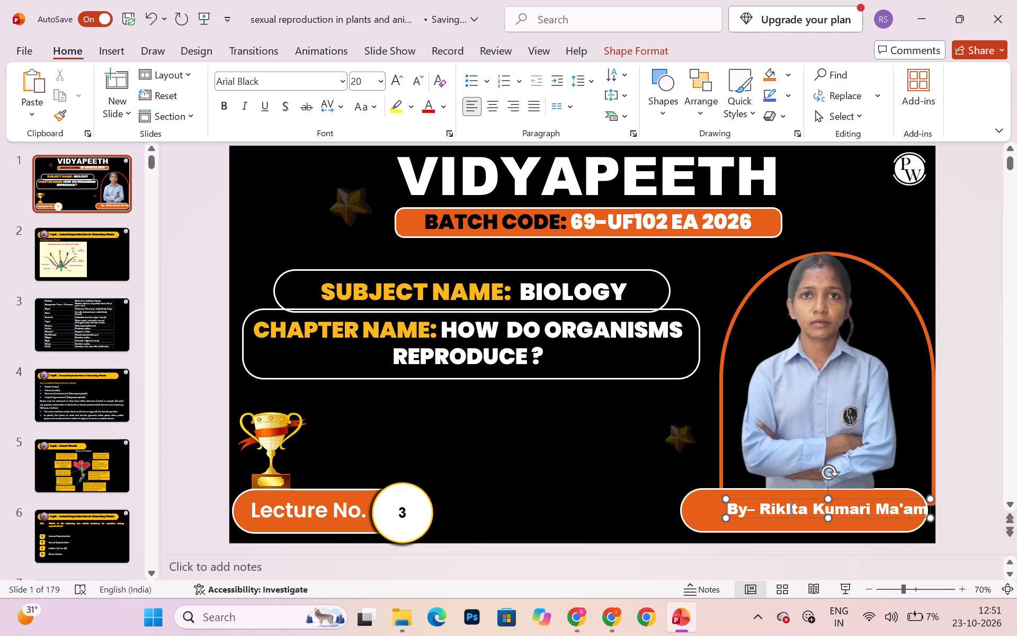
key(BackSpace)
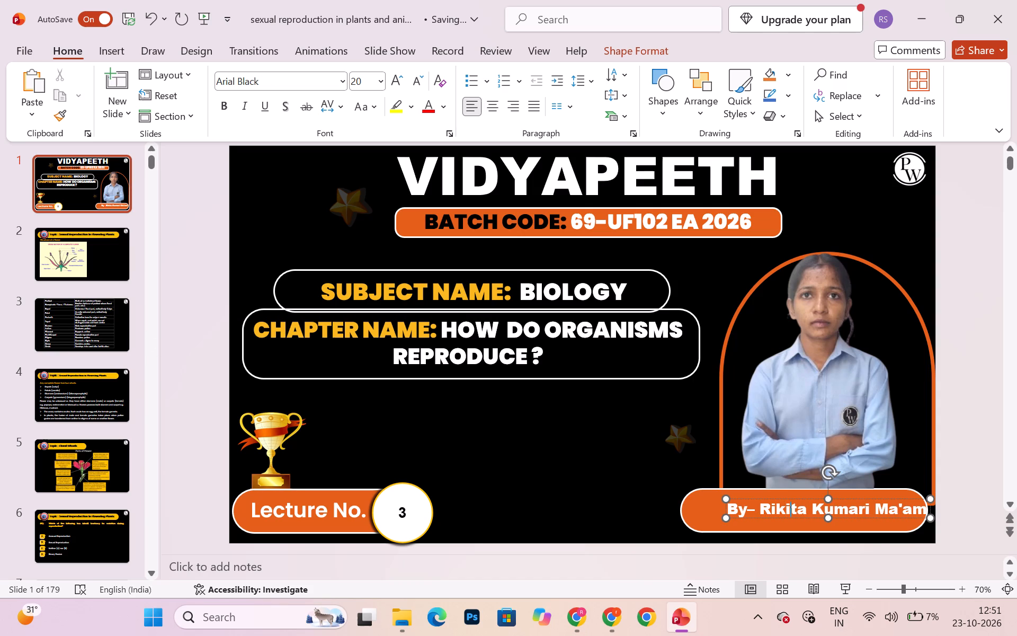
Examine the table of flower parts on slide 3 and the question about variation during reproduction on slide 6.
click(88, 337)
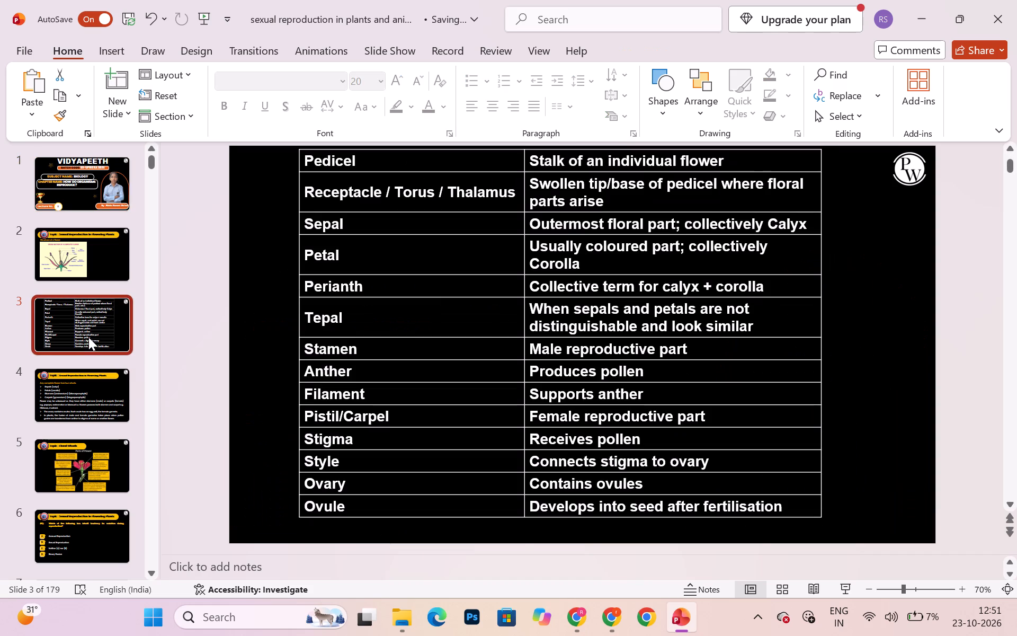
scroll(88, 337, down, 2)
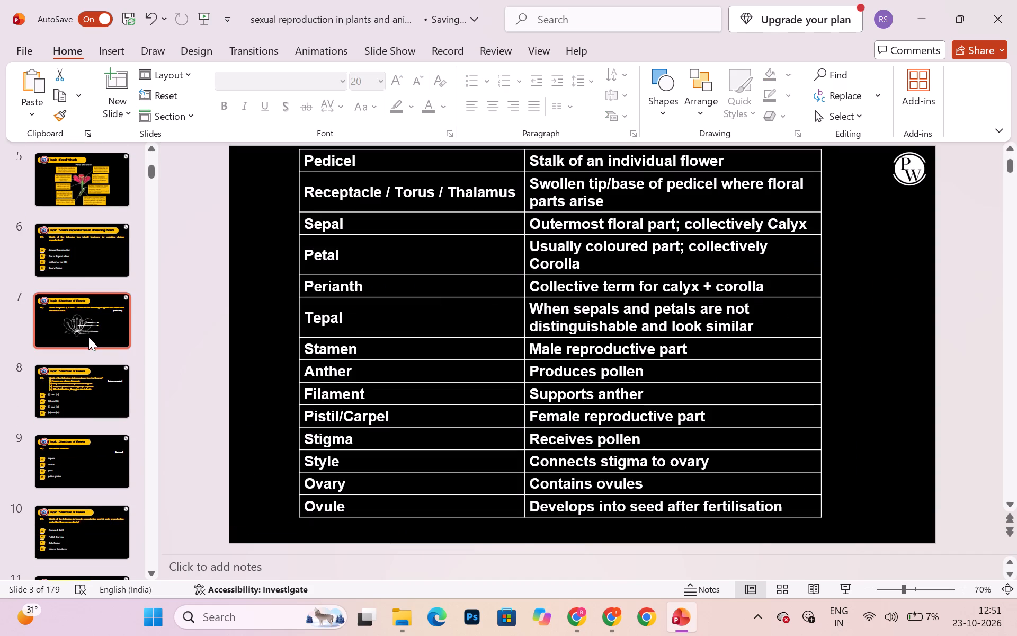
click(73, 238)
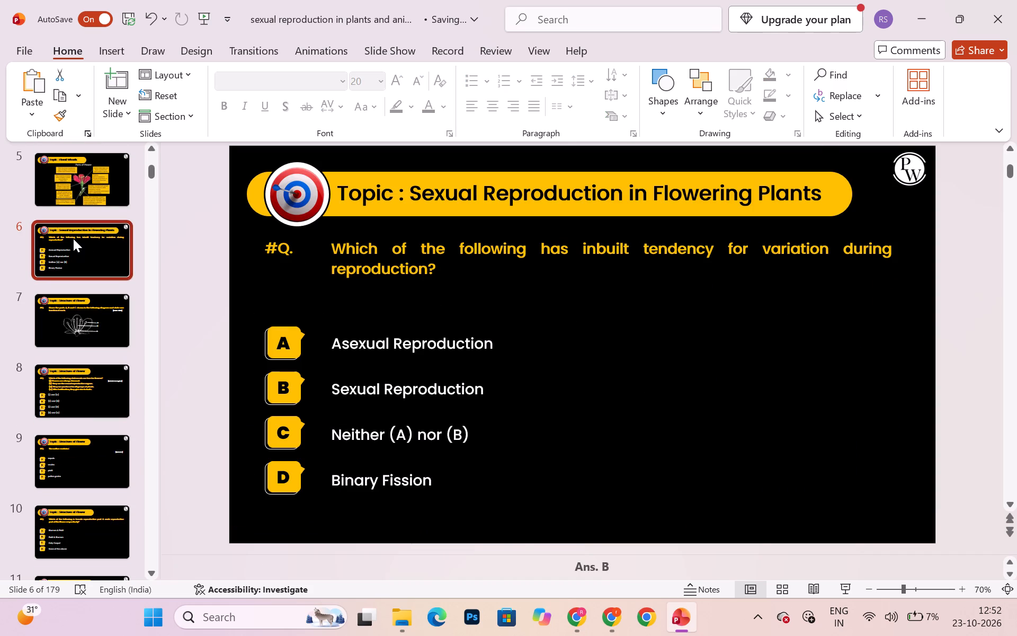
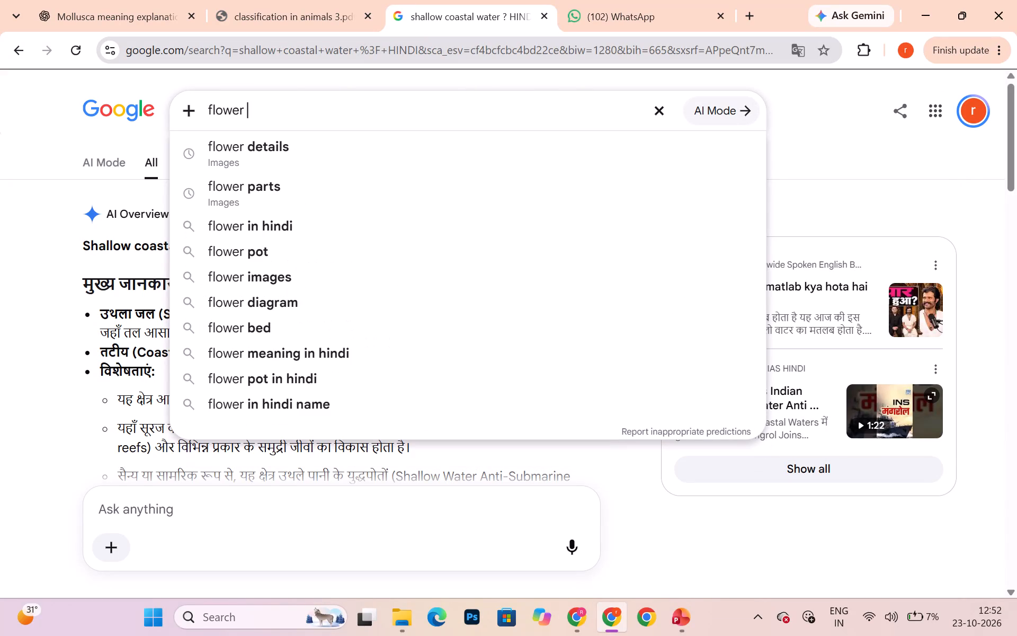
Search the web for "flower label" and examine the labelled flower diagram on the American Museum of Natural History page.
text(label)
key(Return)
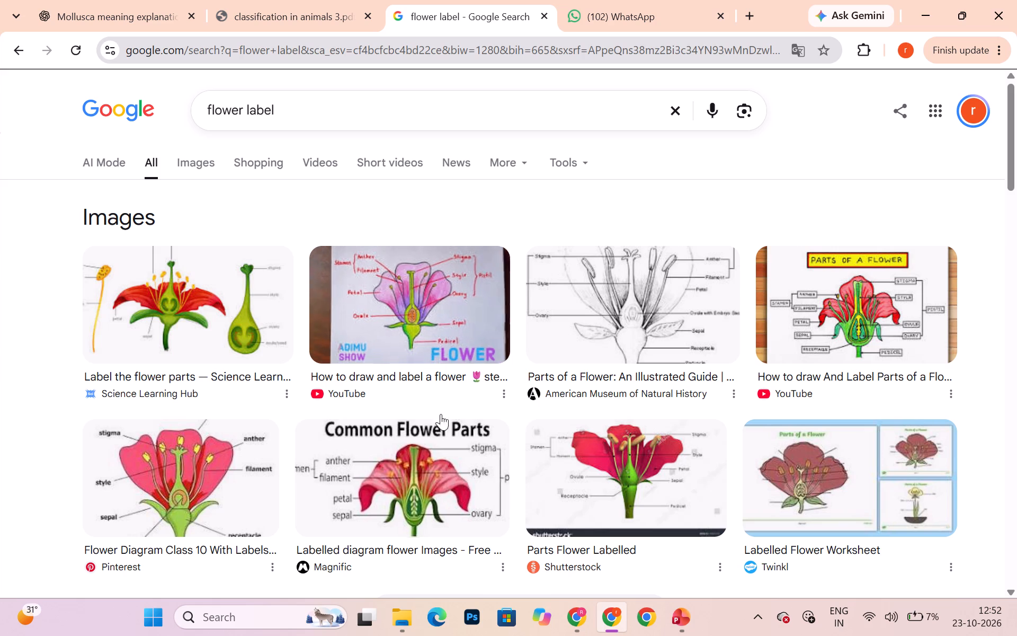
click(632, 344)
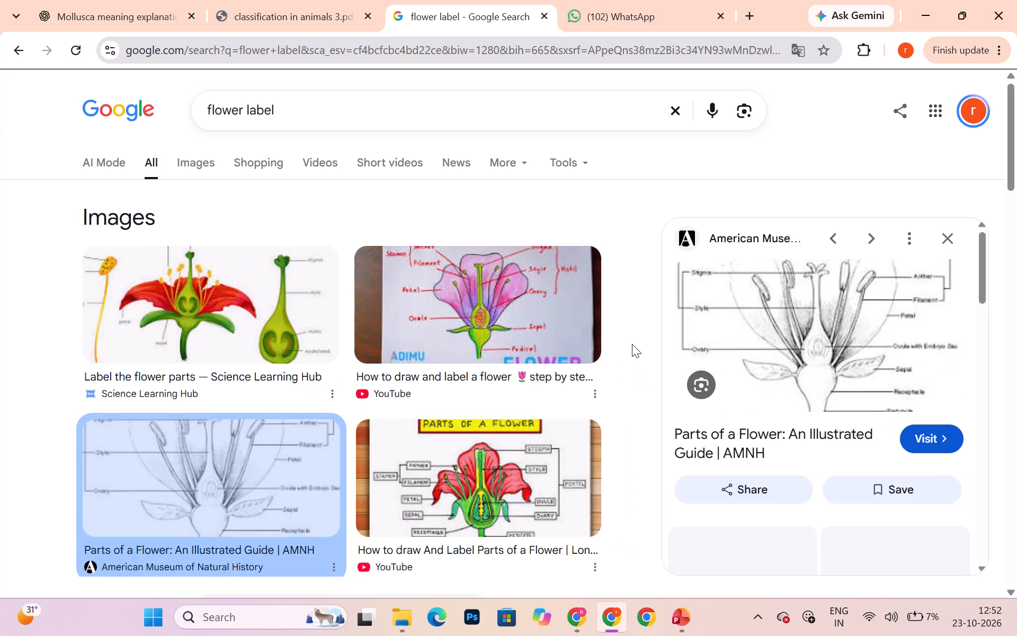
click(763, 290)
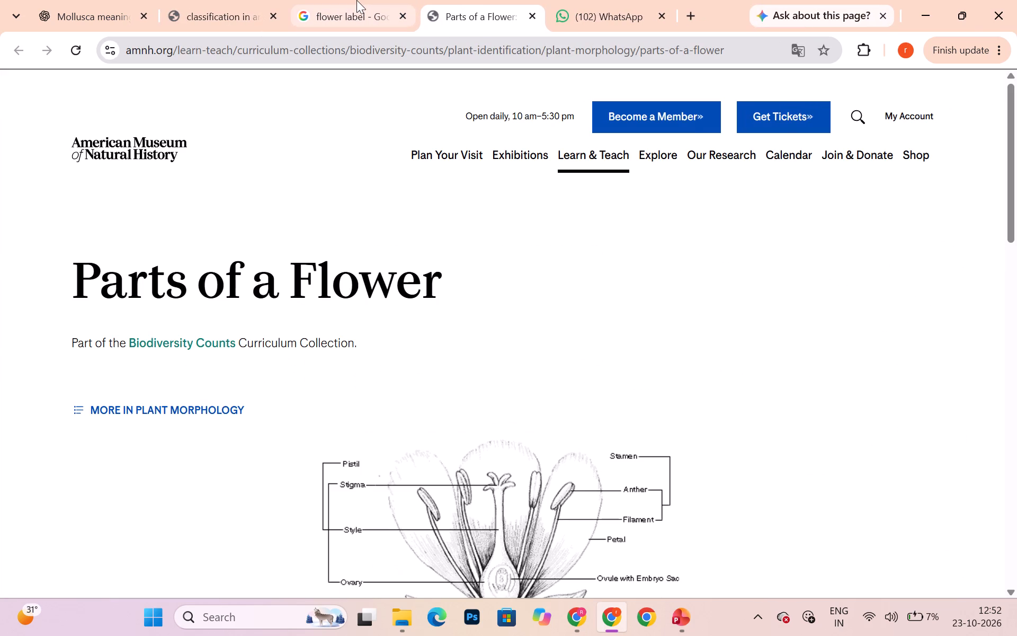
scroll(393, 300, down, 3)
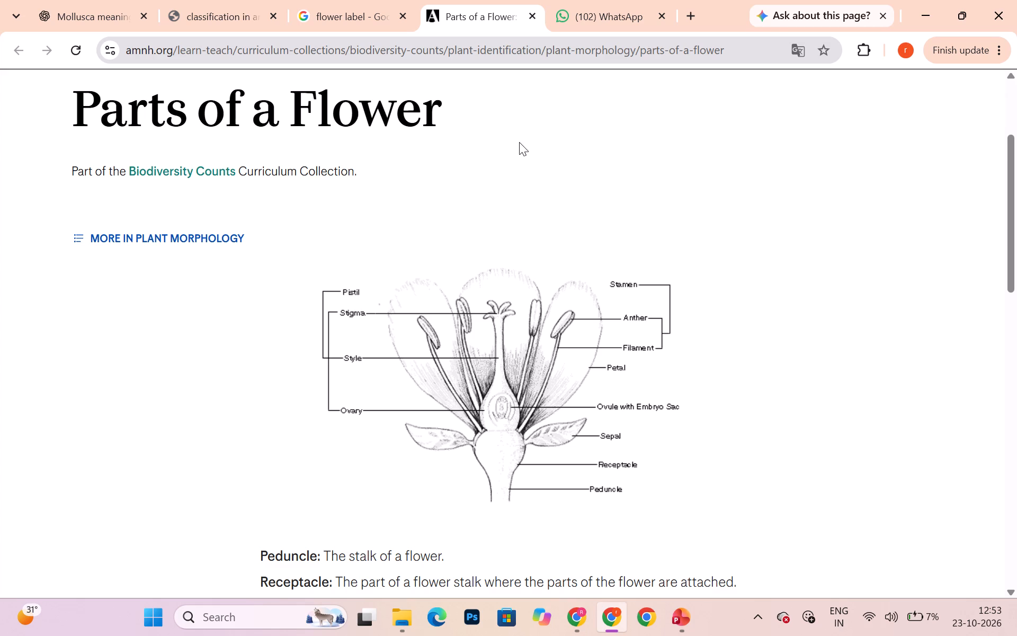
Glance at the animal classification PDF, switch back to the PowerPoint presentation and skim its slide thumbnails through to the last slide.
click(367, 0)
click(246, 0)
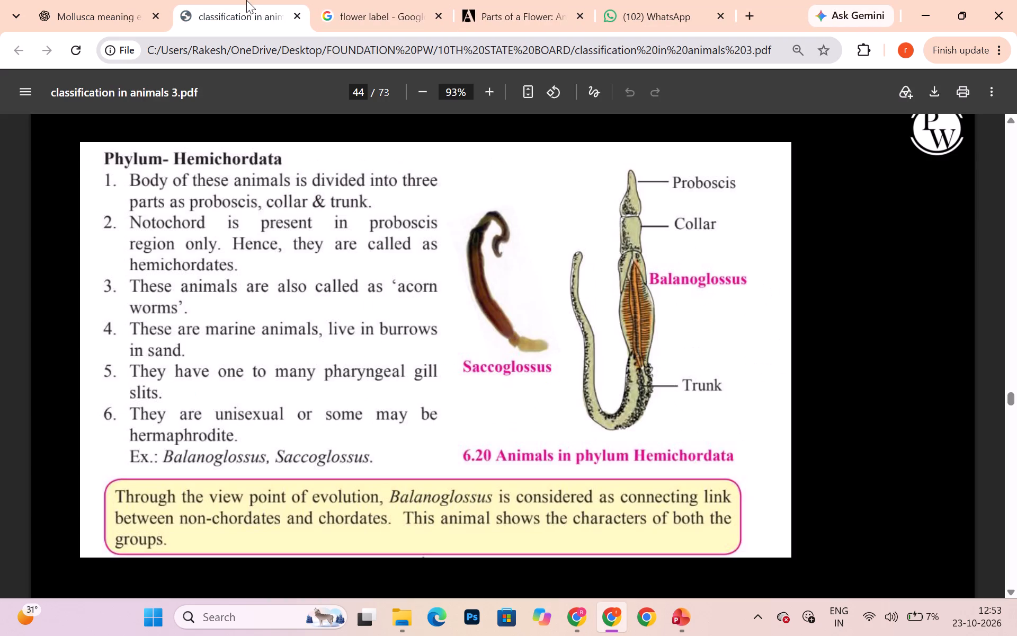
click(690, 622)
scroll(100, 331, down, 1)
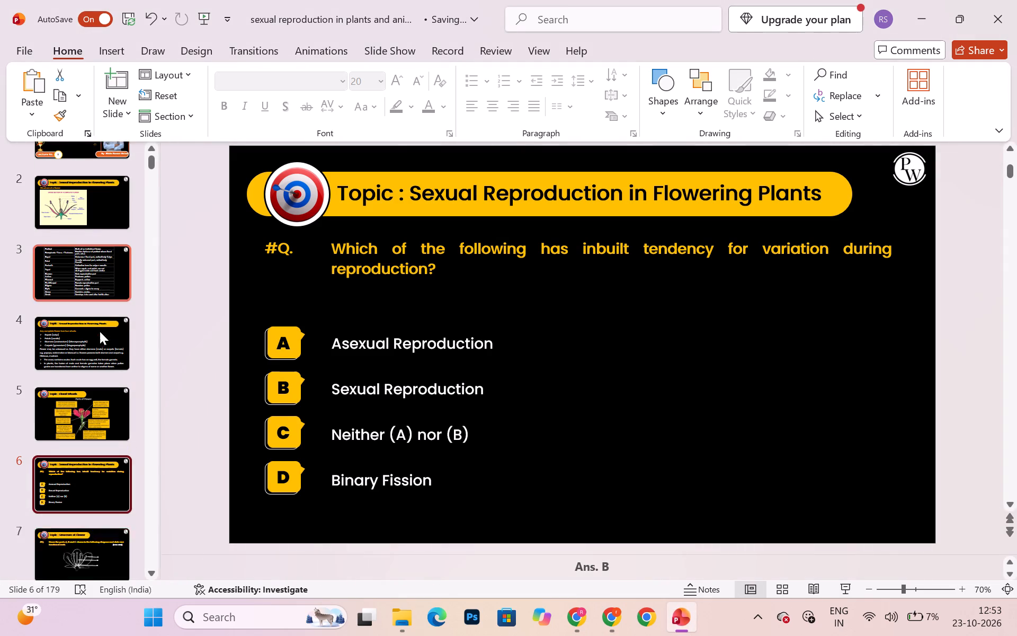
scroll(100, 331, down, 8)
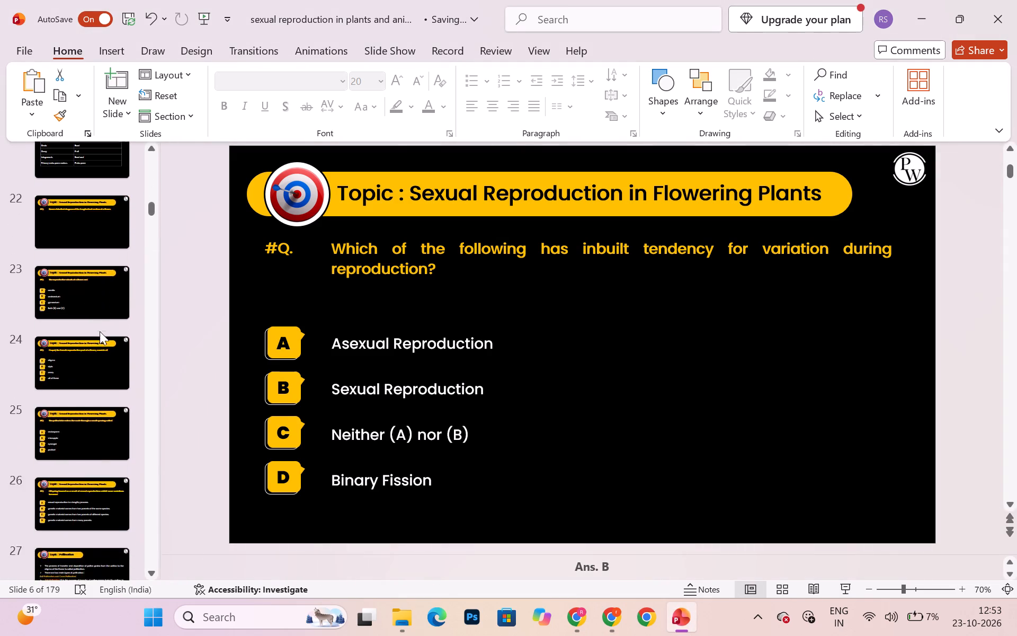
scroll(100, 331, down, 15)
scroll(100, 331, down, 6)
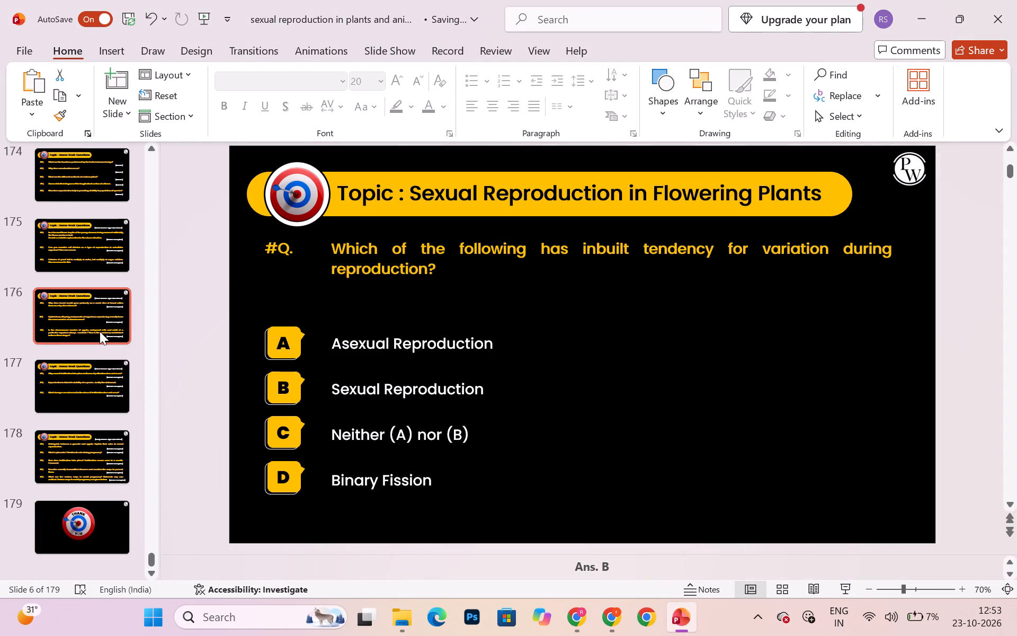
scroll(100, 331, down, 11)
Skim the slide thumbnails backwards from the end of the deck to the human reproduction slides around slide 60.
scroll(100, 331, up, 12)
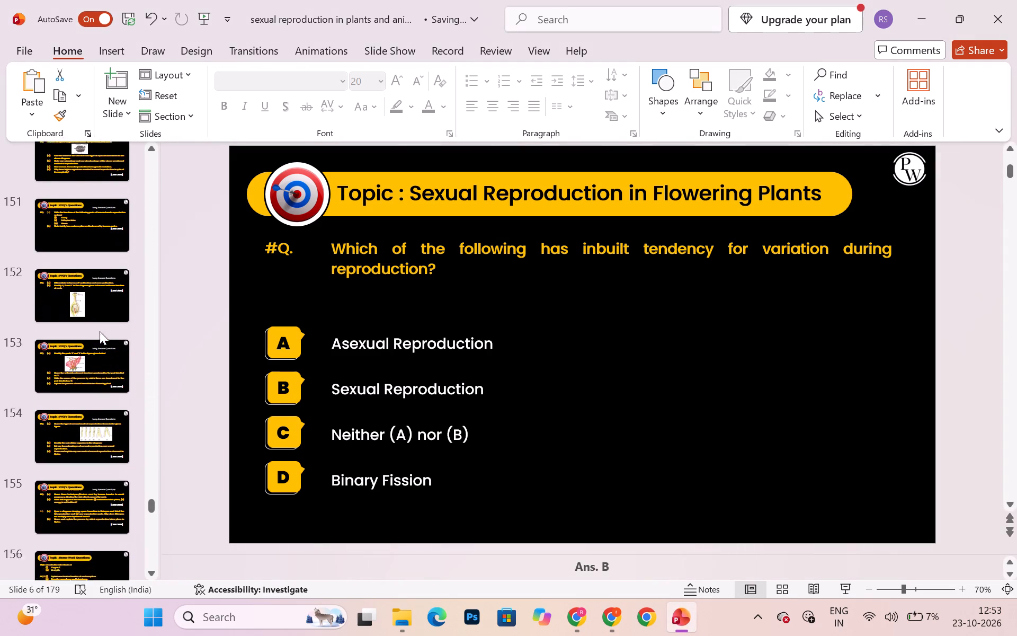
scroll(100, 331, up, 2)
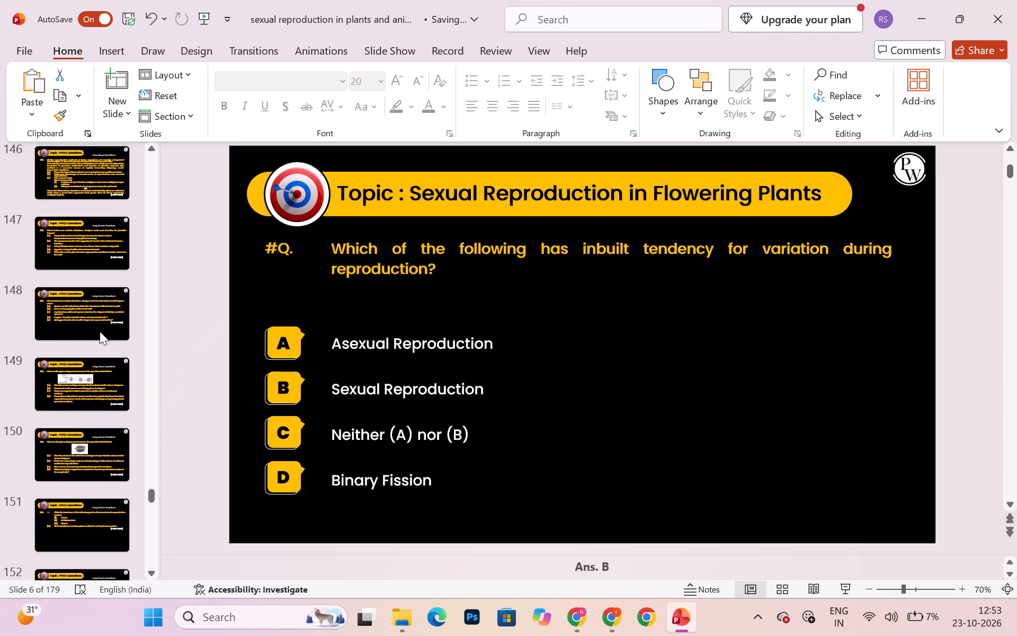
scroll(100, 331, up, 5)
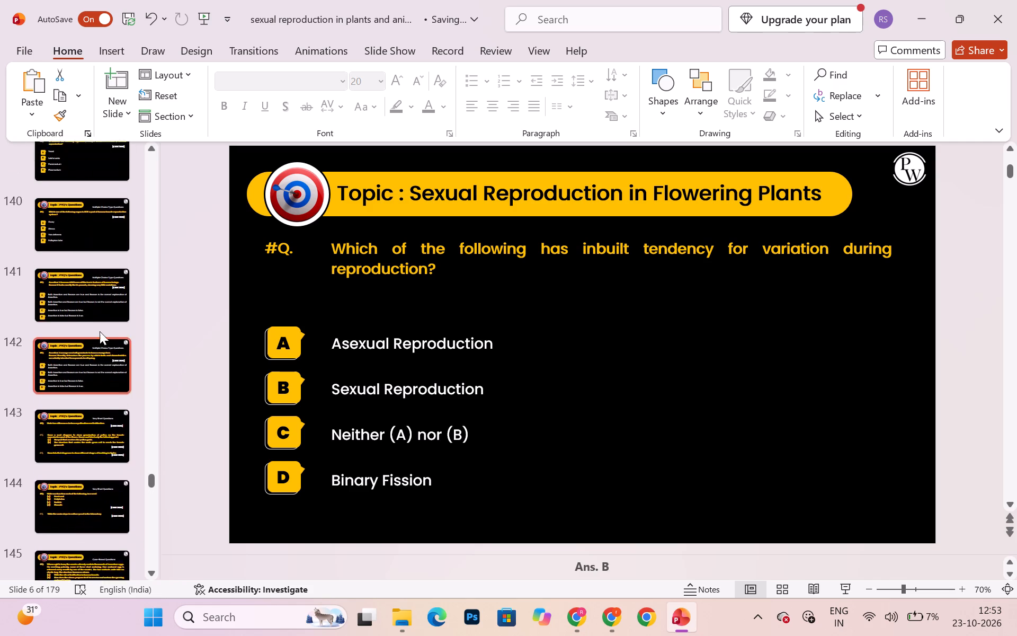
scroll(100, 331, up, 3)
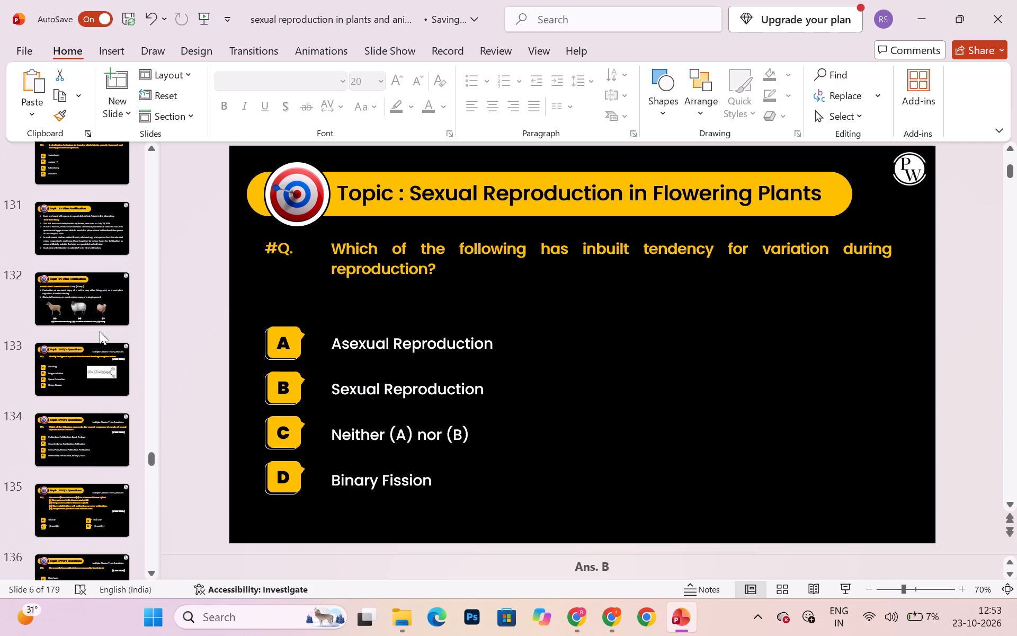
scroll(100, 331, up, 3)
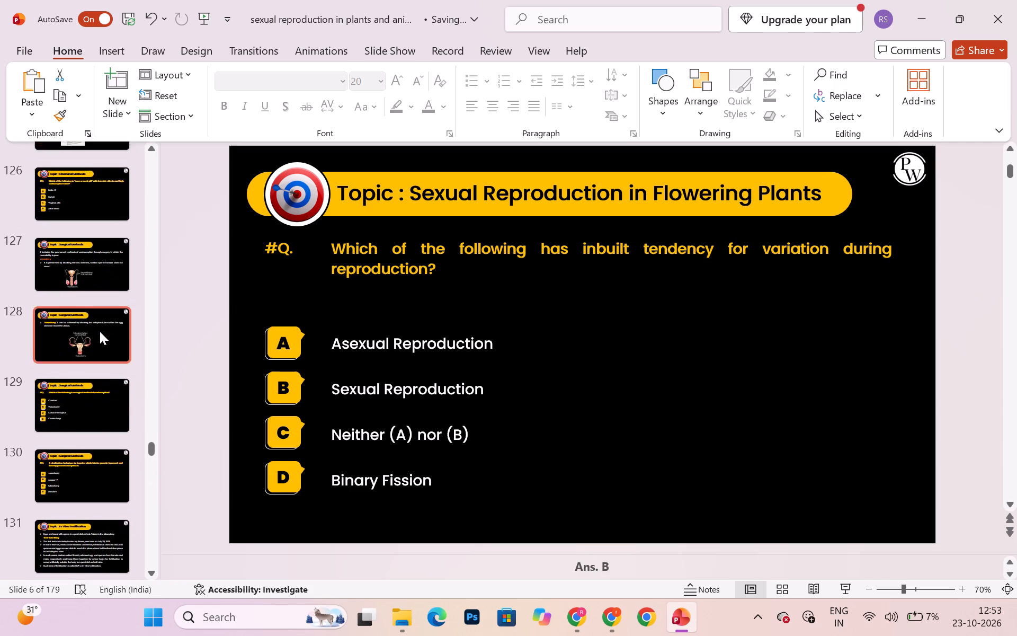
scroll(100, 331, up, 6)
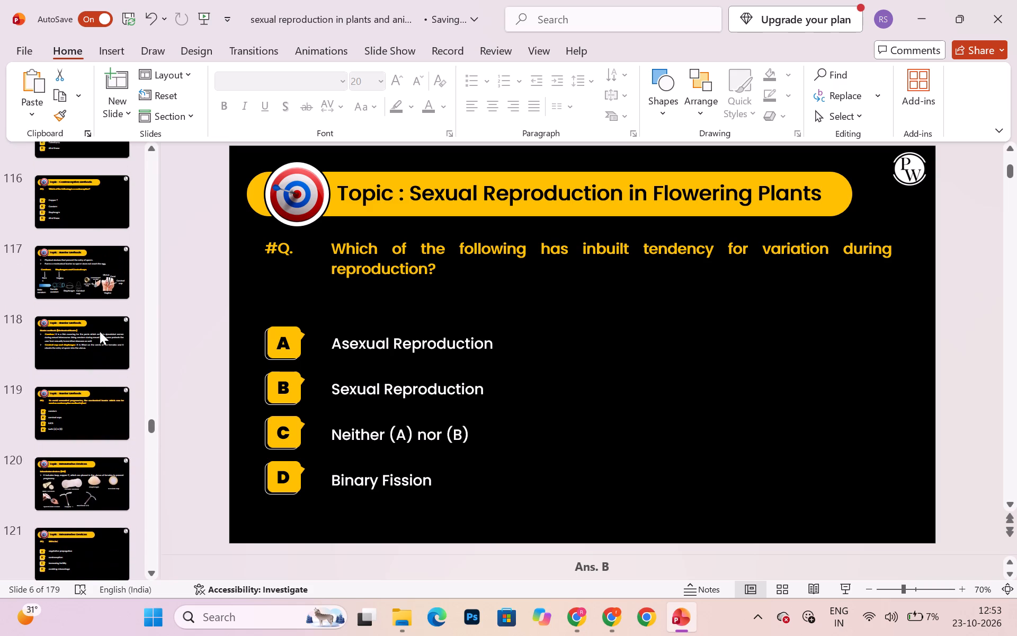
scroll(100, 331, up, 5)
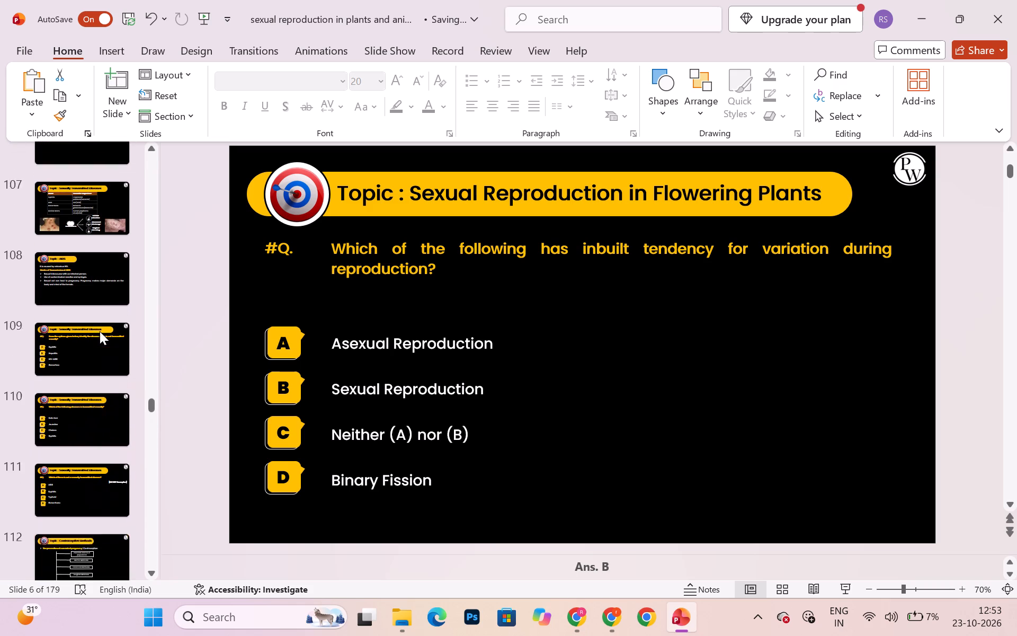
scroll(100, 331, up, 2)
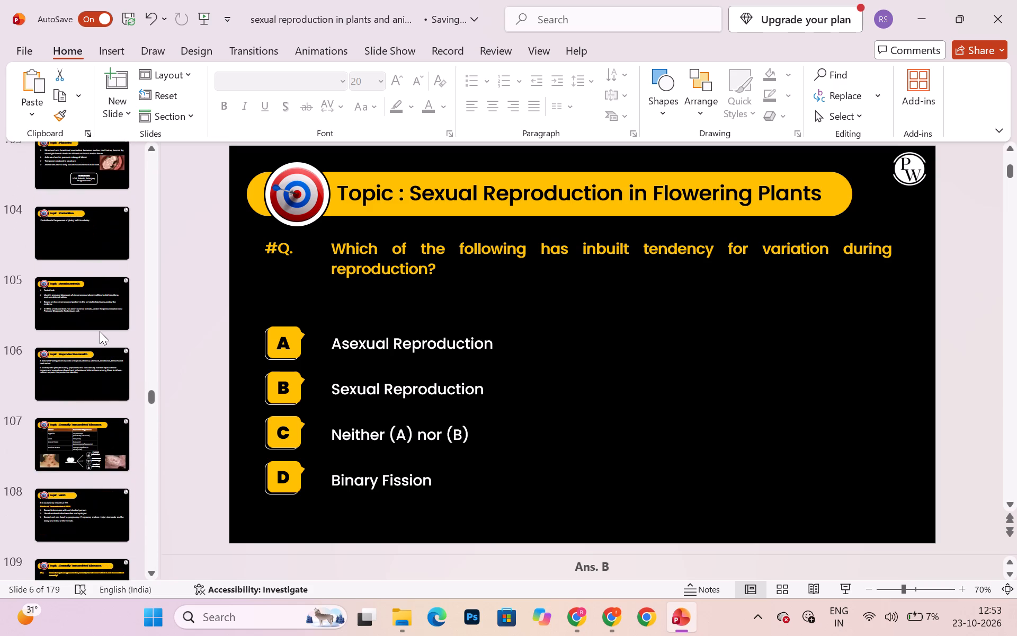
scroll(100, 331, up, 4)
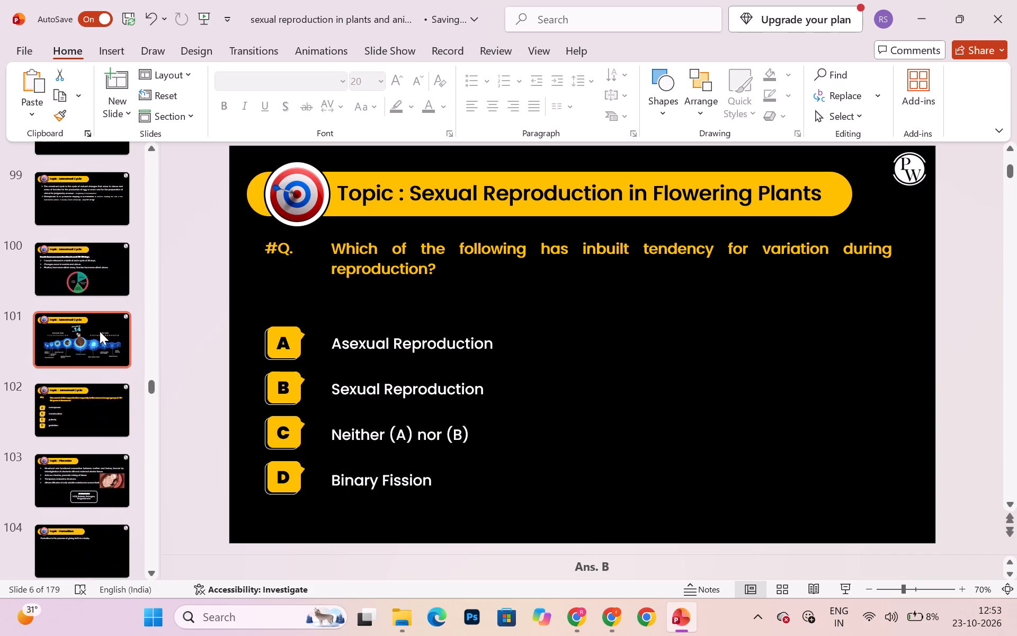
scroll(100, 331, up, 7)
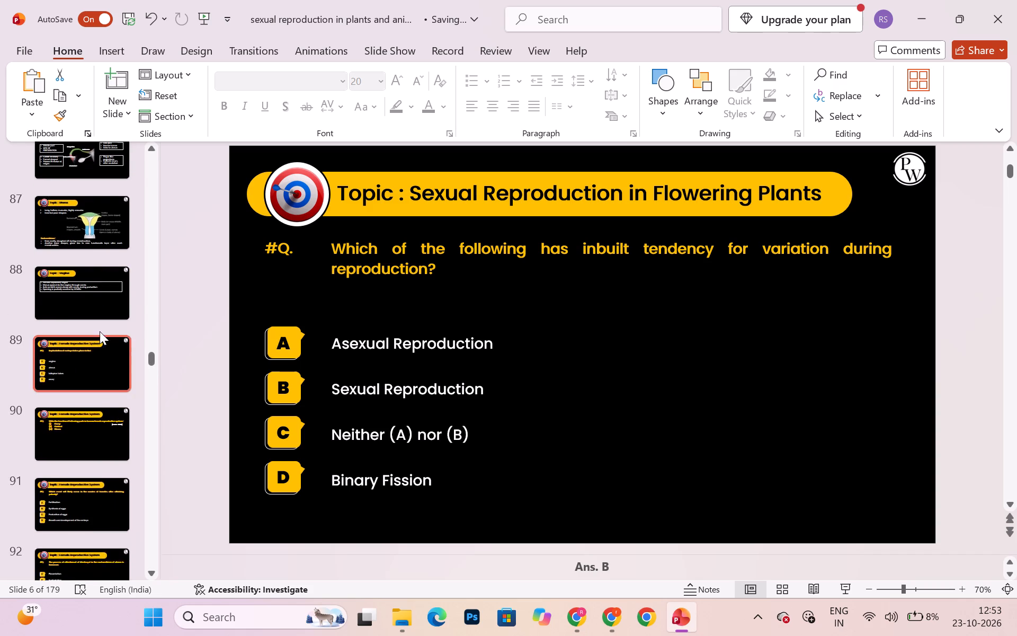
scroll(100, 331, up, 7)
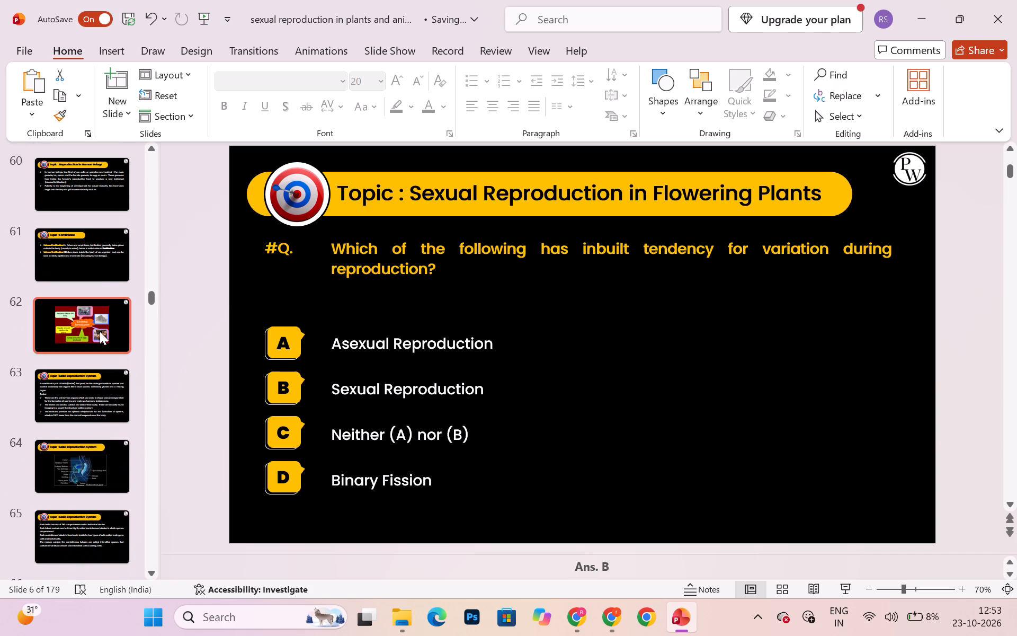
Find the Male Reproductive System slides and read slides 65 and 63 on the testes.
scroll(100, 331, down, 1)
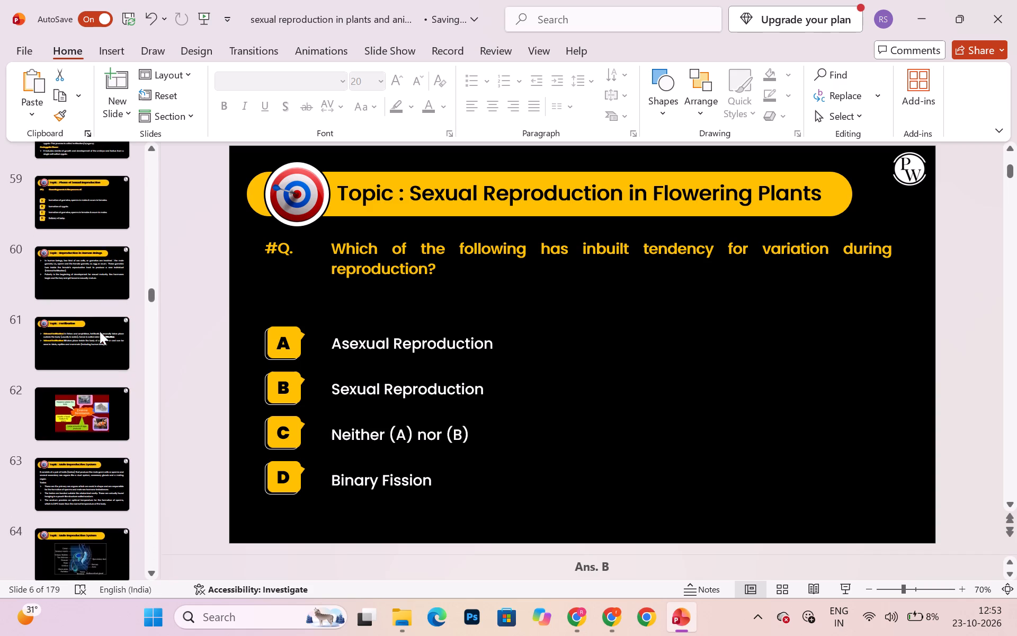
scroll(100, 331, down, 2)
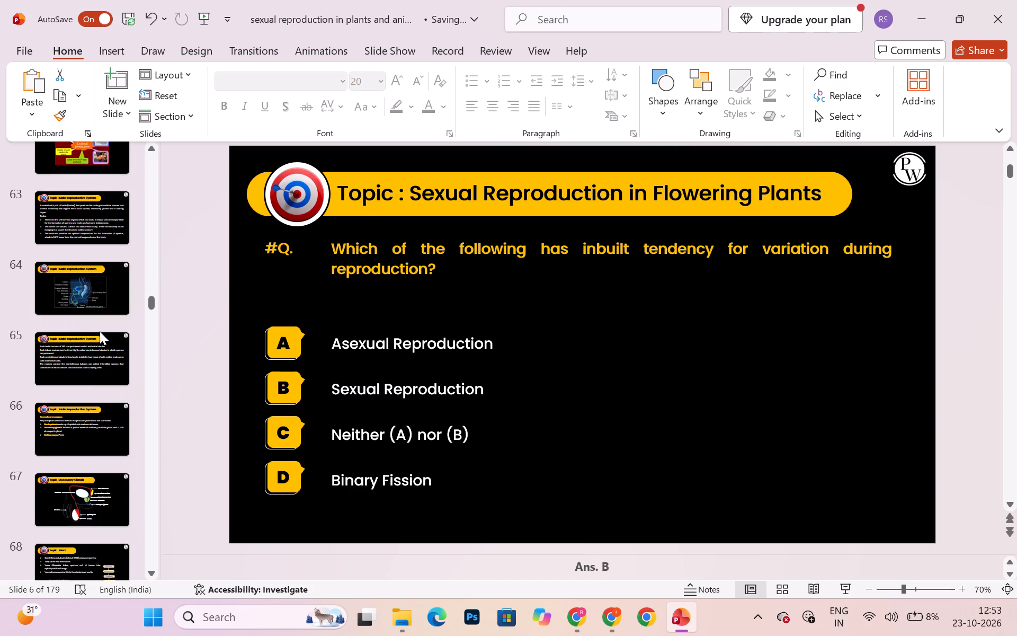
scroll(100, 331, down, 1)
click(99, 316)
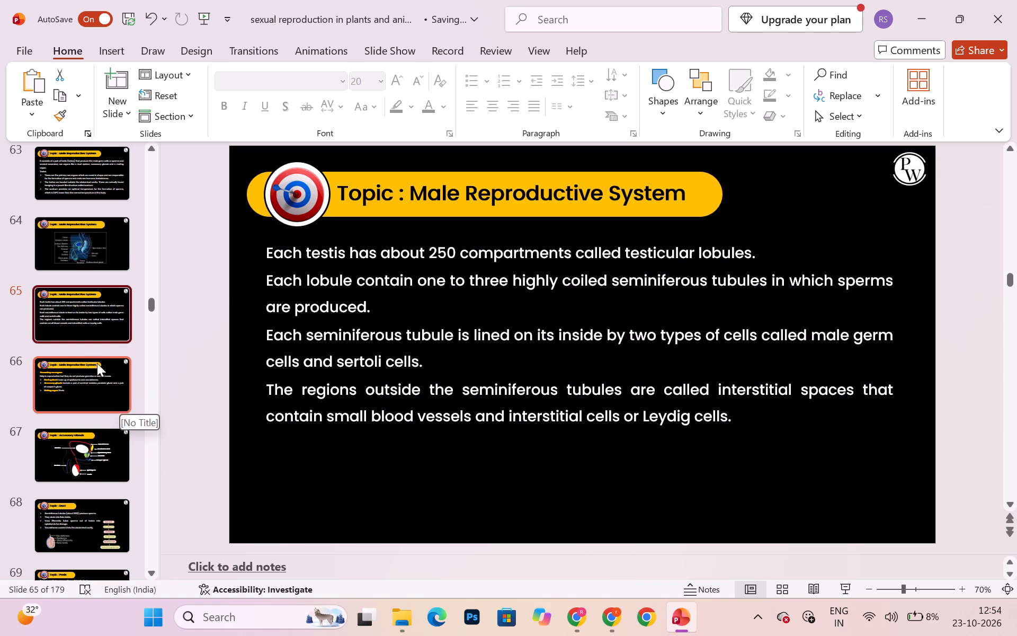
click(104, 176)
Return to the beginning of the deck and review the flower structure slides 2 to 5 and the diagram question on slide 7.
scroll(104, 176, up, 6)
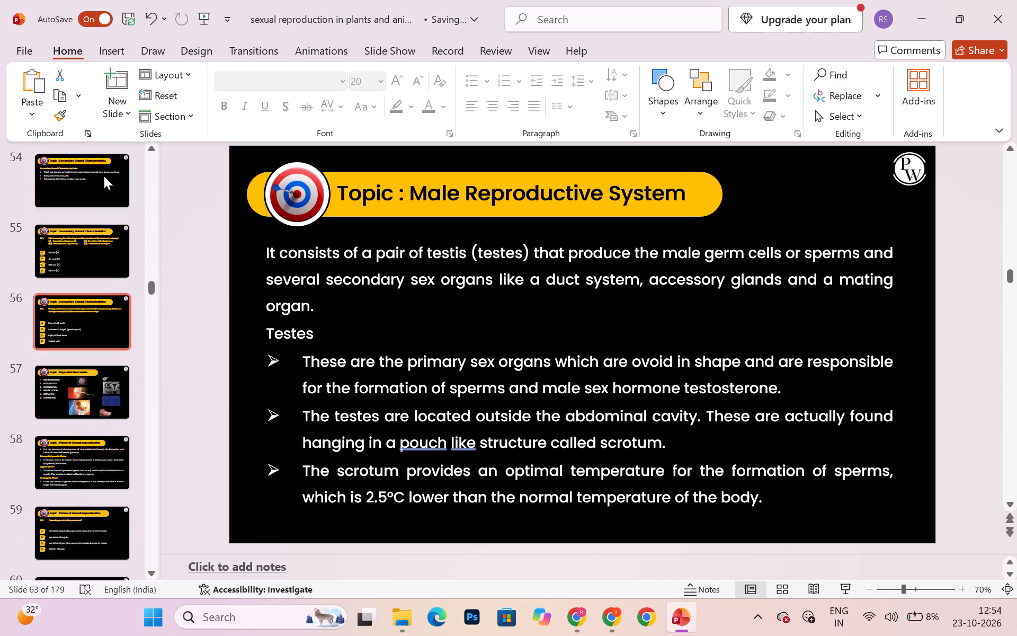
scroll(104, 176, up, 4)
click(101, 271)
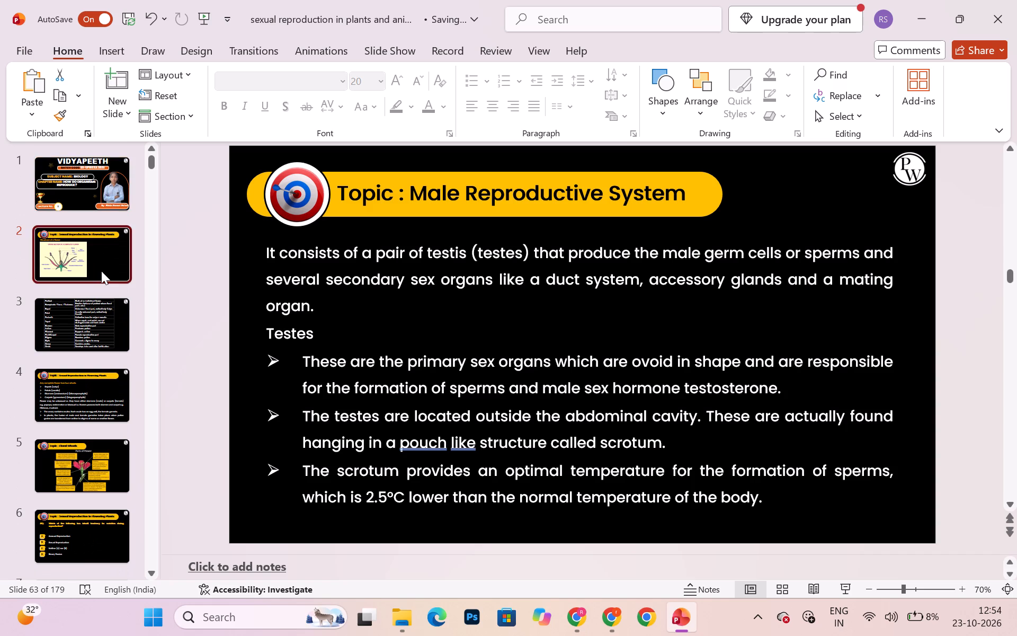
click(92, 336)
click(92, 407)
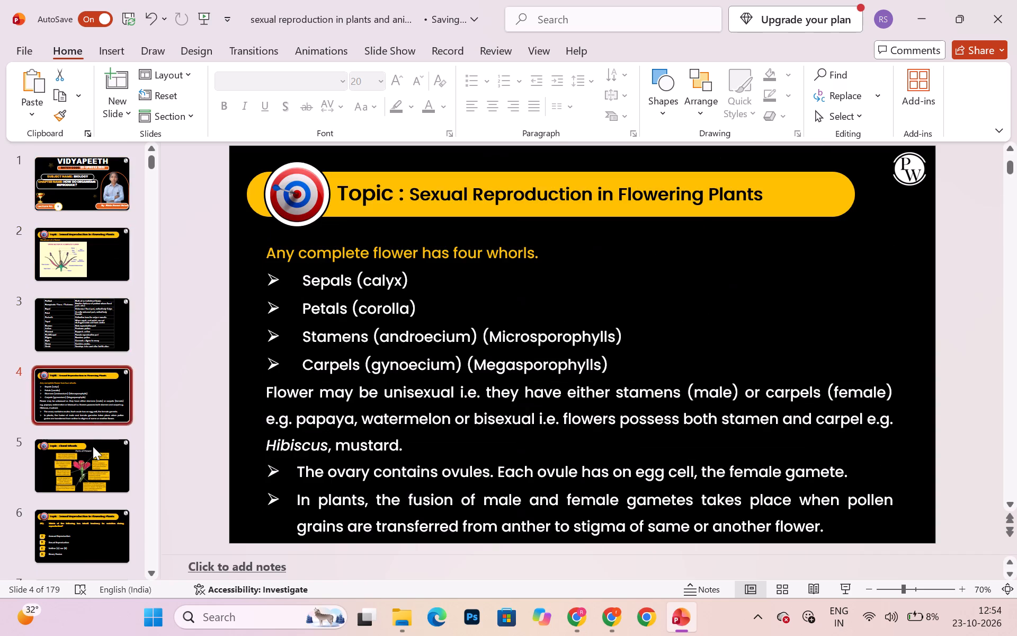
click(91, 488)
scroll(91, 488, down, 1)
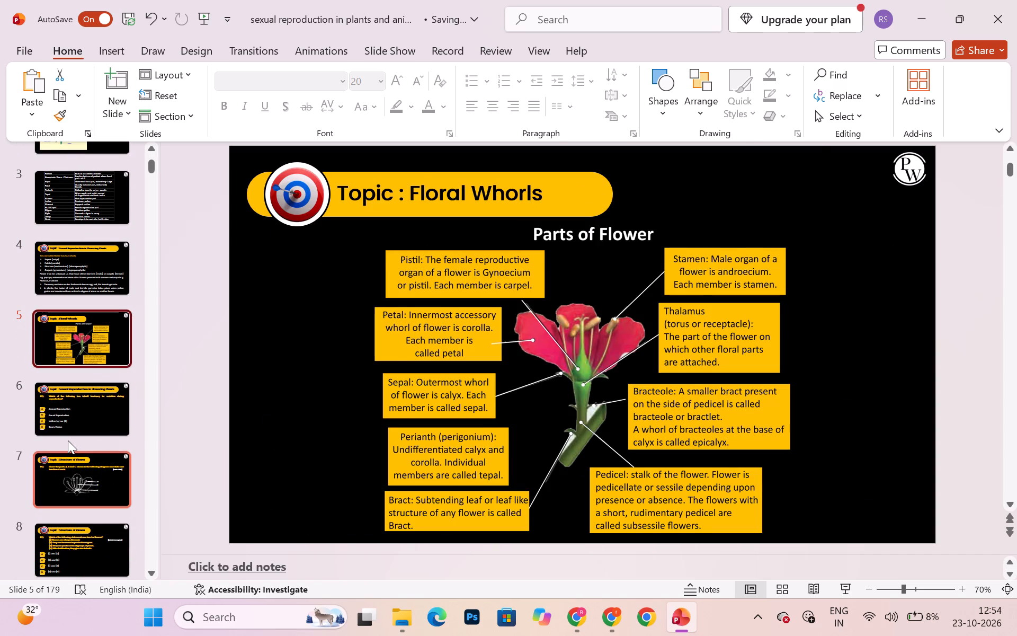
click(68, 440)
click(55, 355)
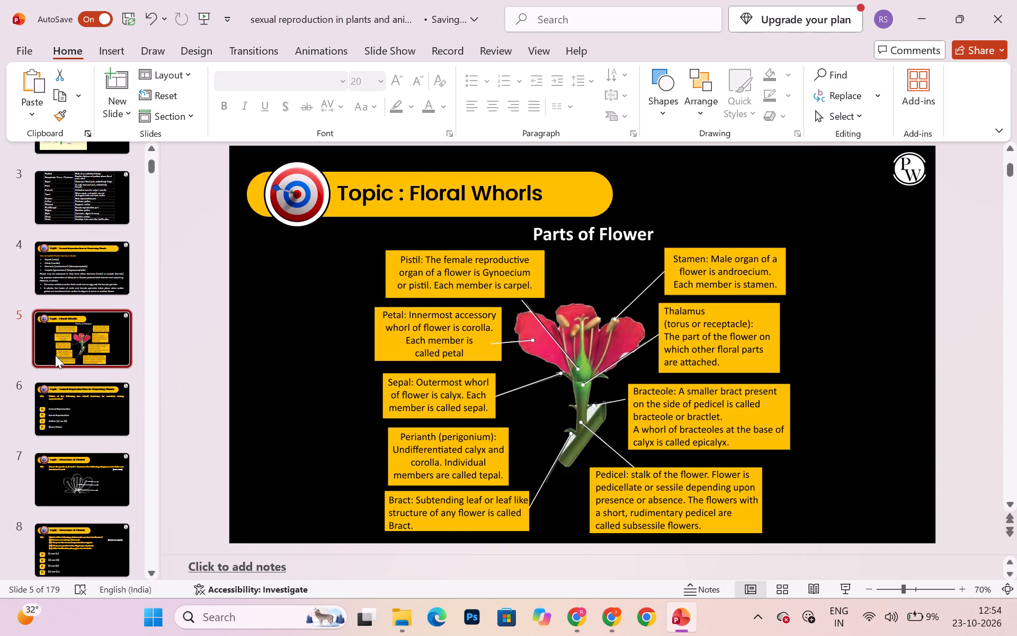
click(60, 480)
Review the flower parts question on slide 10, pollen grain formation on slide 13, and the fertilization slides 18 and 19.
scroll(60, 480, down, 3)
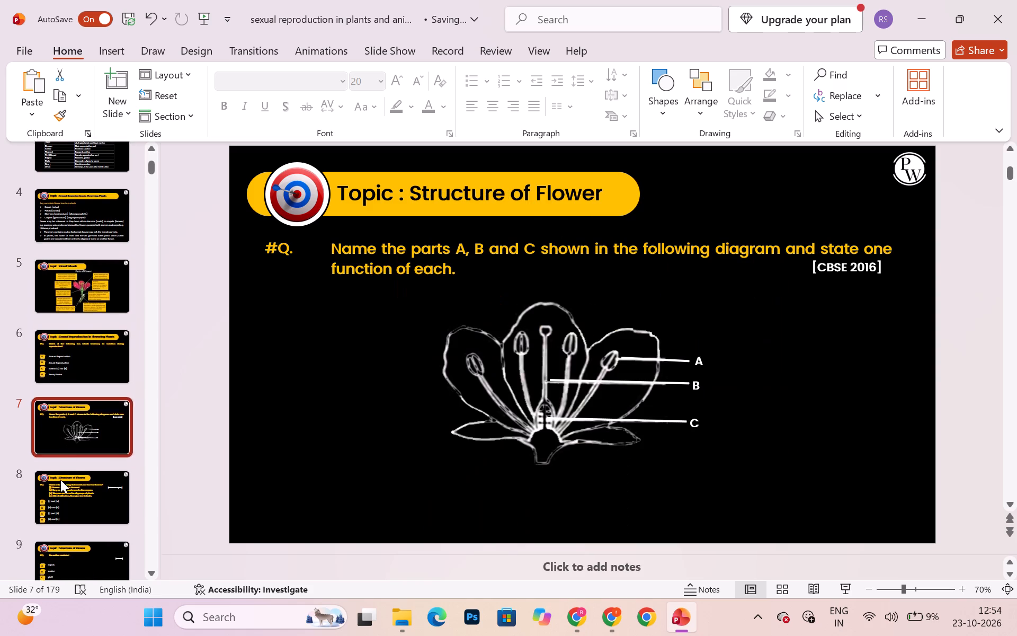
scroll(60, 480, down, 7)
click(73, 418)
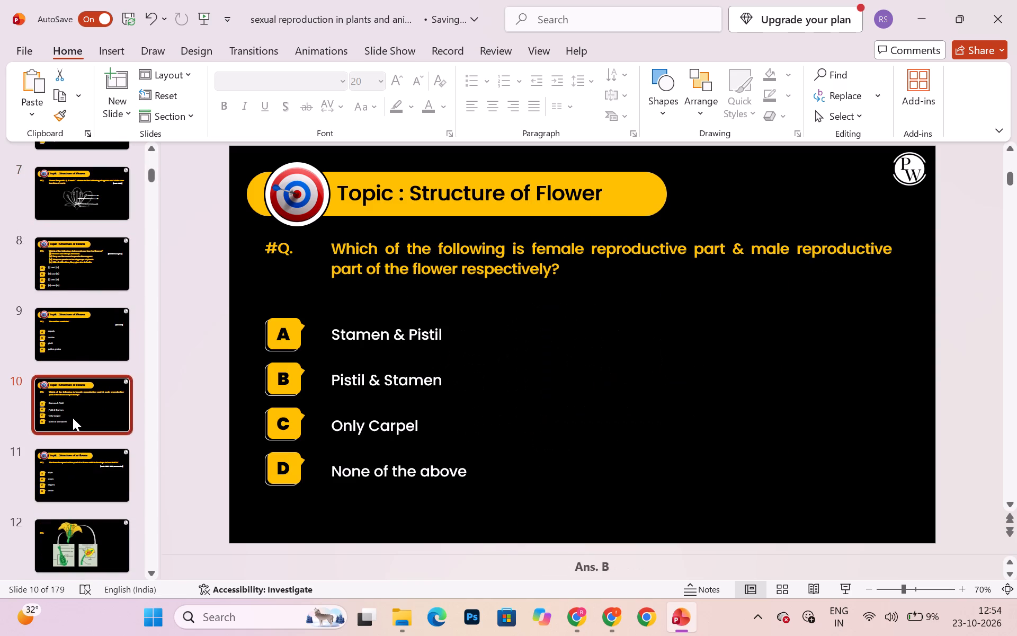
scroll(73, 418, down, 2)
click(75, 431)
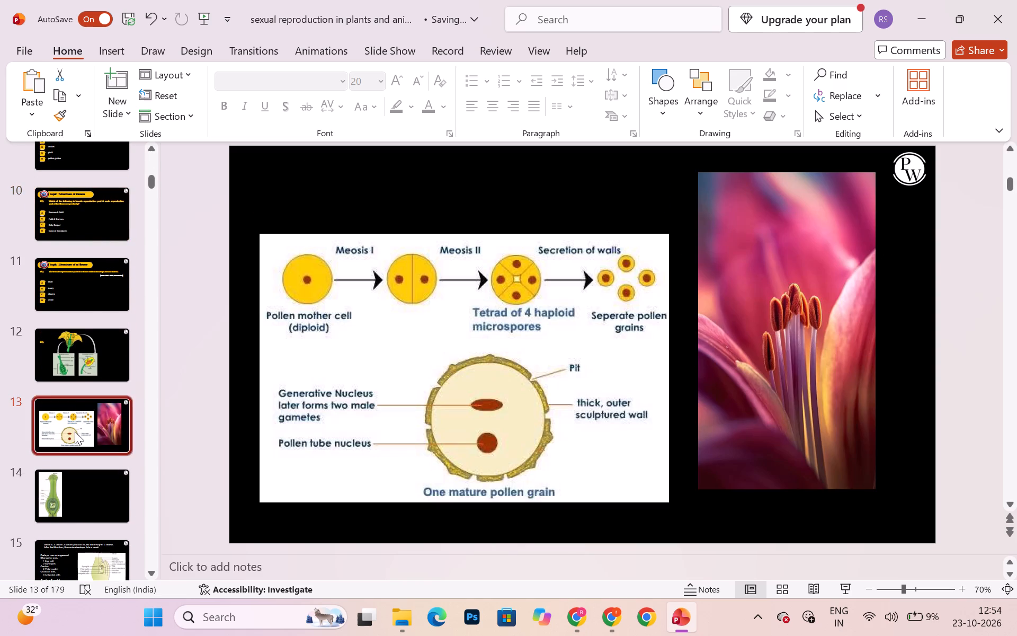
scroll(75, 431, down, 1)
scroll(75, 504, down, 1)
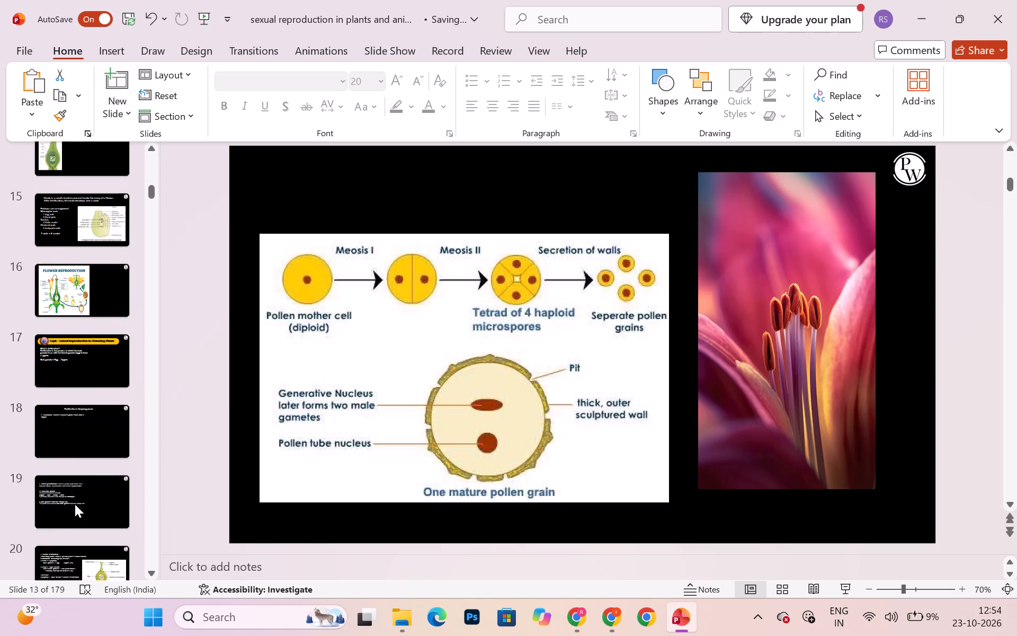
scroll(75, 504, down, 1)
click(66, 361)
click(66, 434)
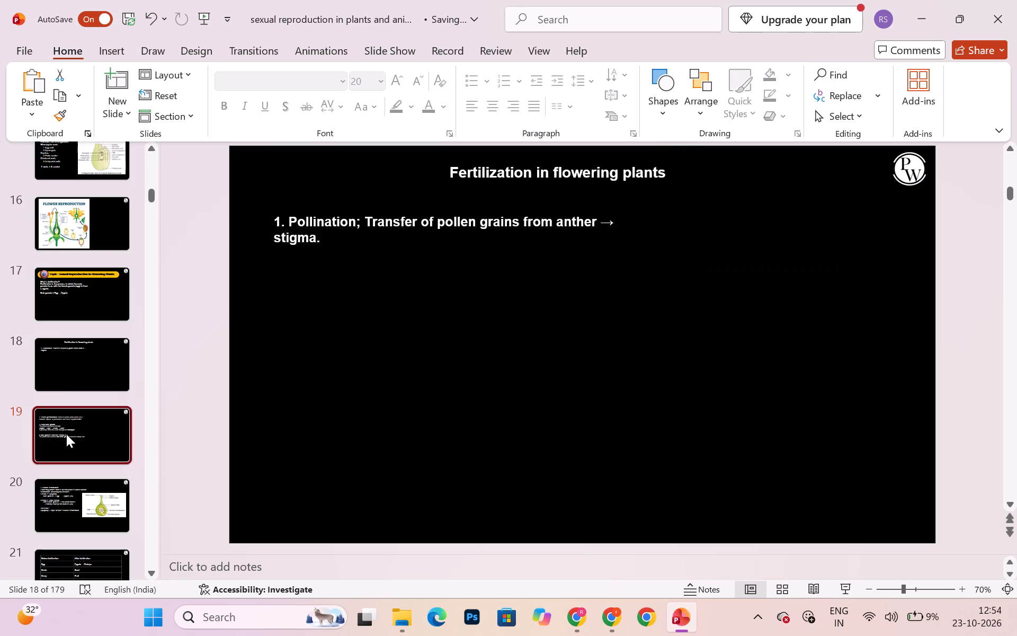
Review the flowering-plant question slides 22 to 26, from the labelled flower section to variation in offspring.
scroll(66, 434, down, 2)
click(59, 405)
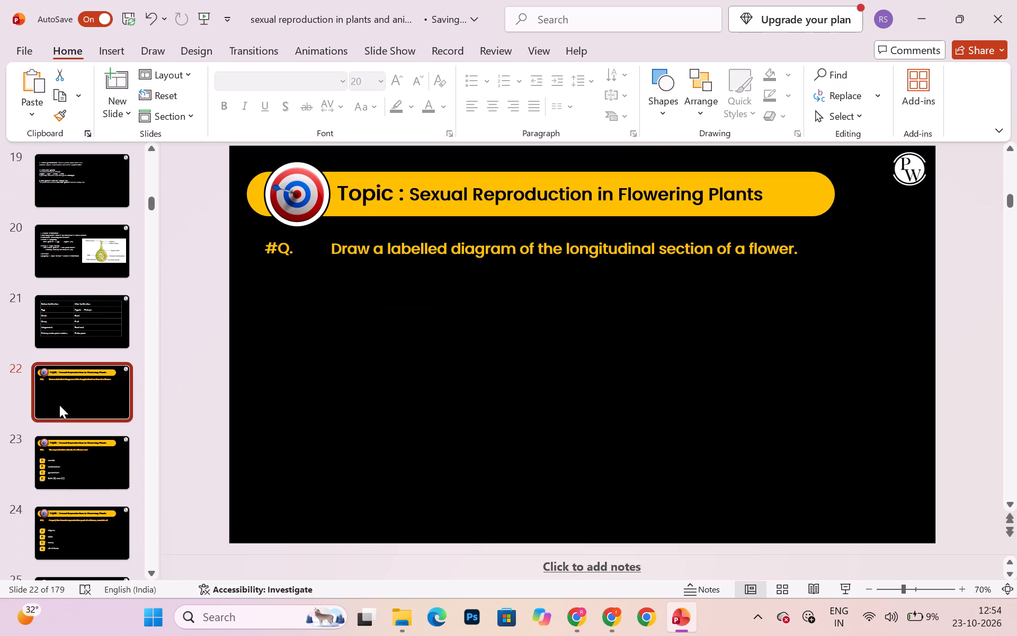
click(70, 447)
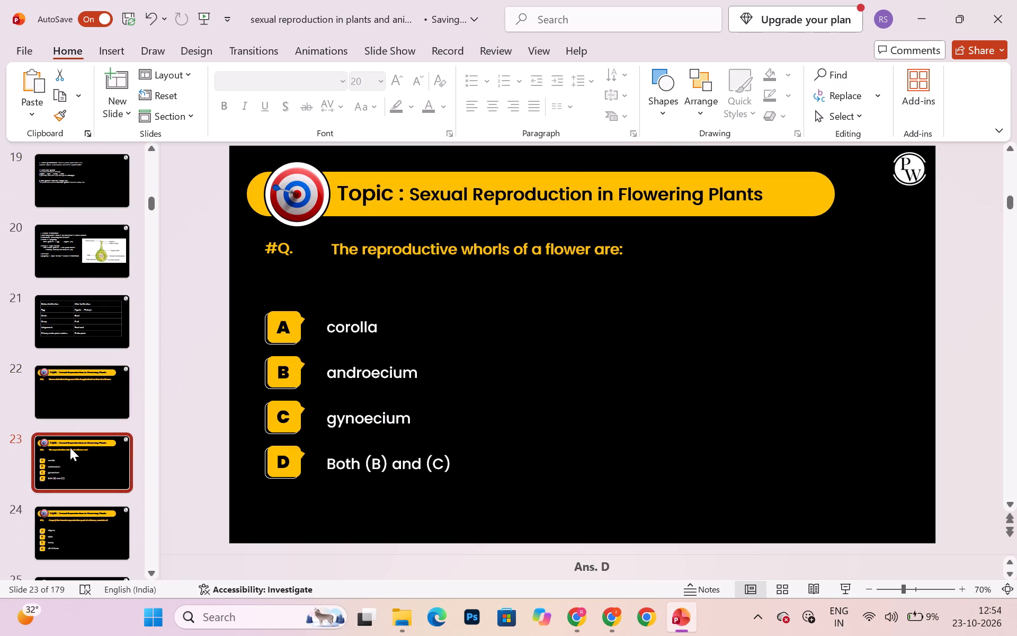
scroll(70, 447, down, 1)
click(72, 393)
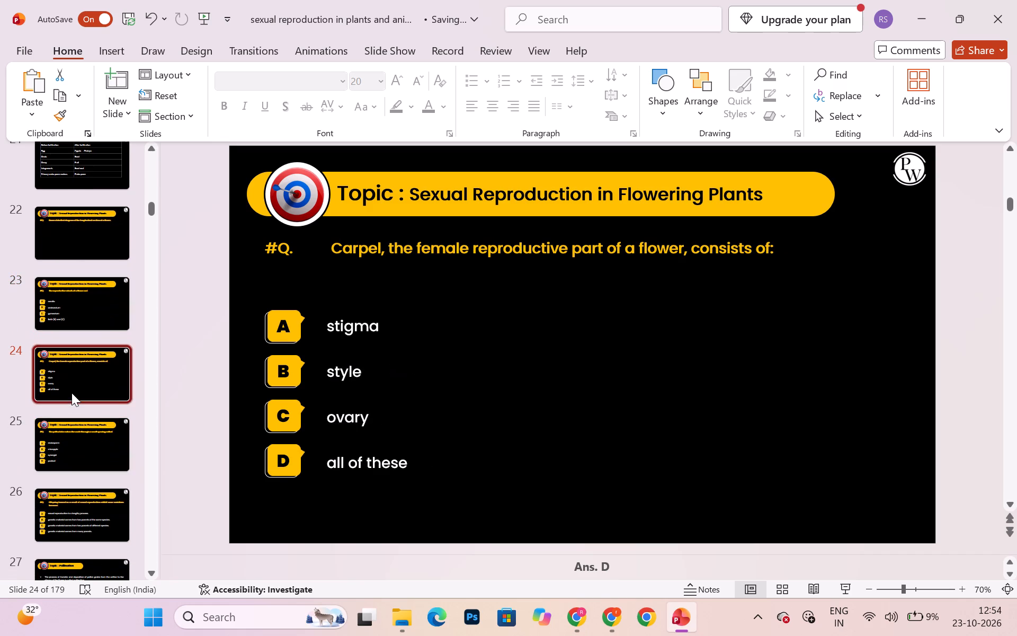
click(84, 471)
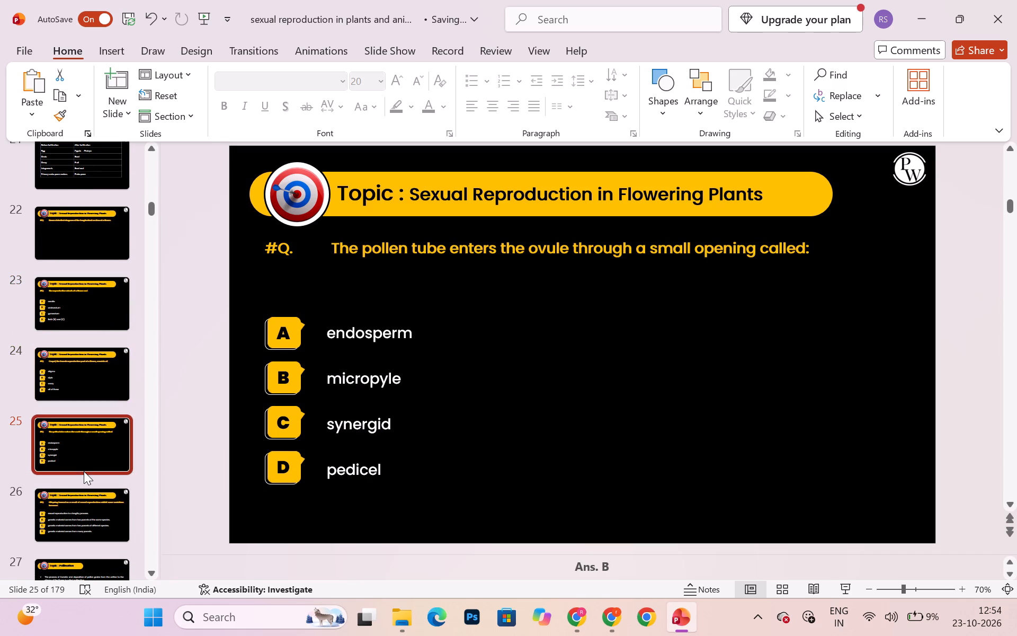
click(79, 454)
click(84, 516)
Review the cross pollination slide 28, the fruit classification slide 43 and the seed structure slide 47.
scroll(84, 516, down, 2)
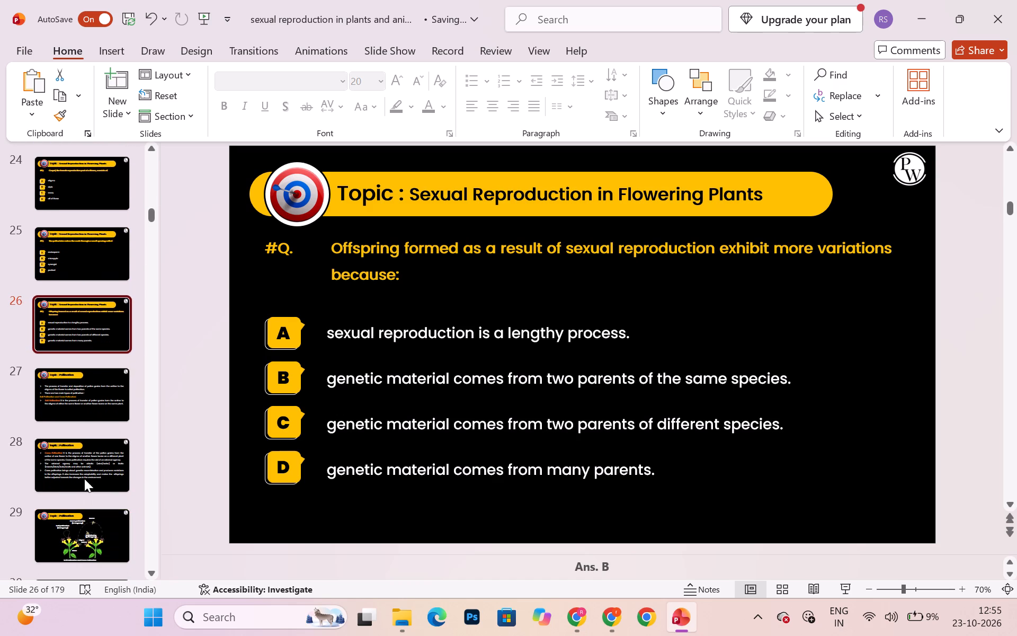
click(84, 464)
scroll(84, 464, down, 7)
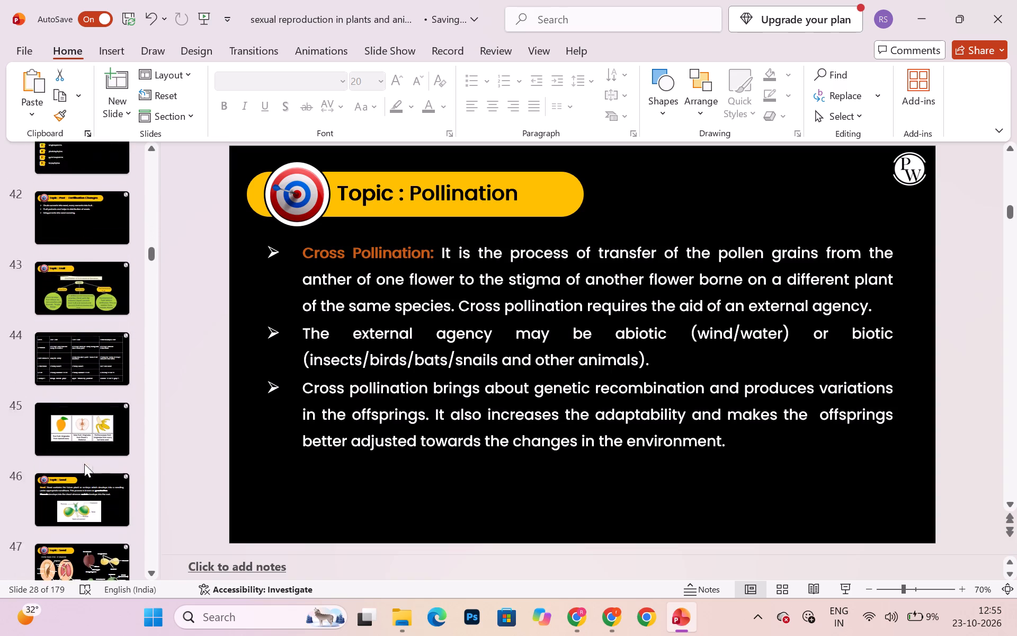
scroll(84, 464, down, 1)
click(79, 256)
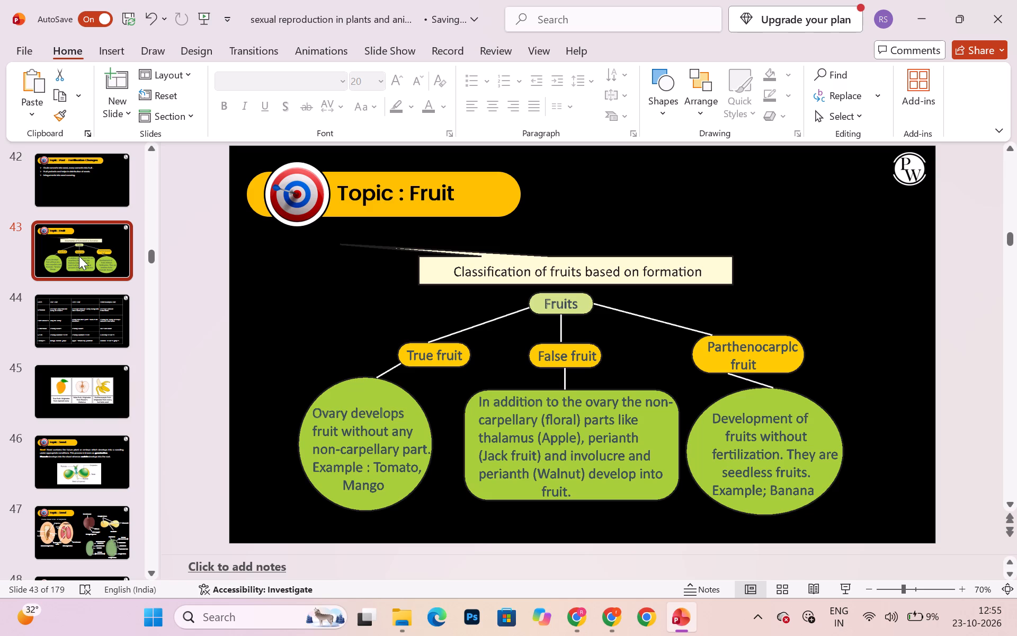
scroll(81, 406, down, 3)
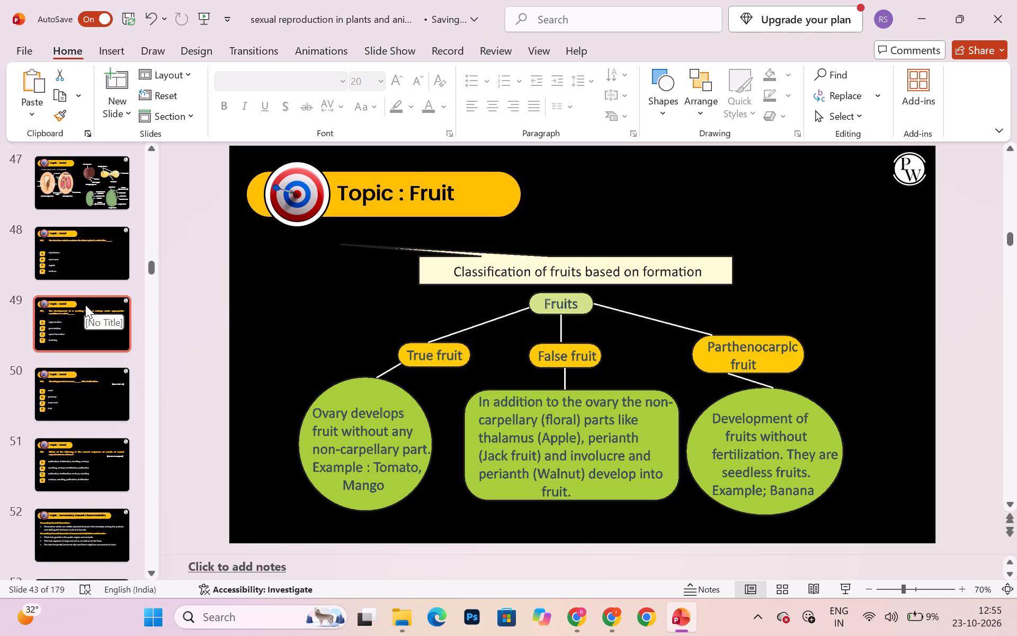
click(48, 175)
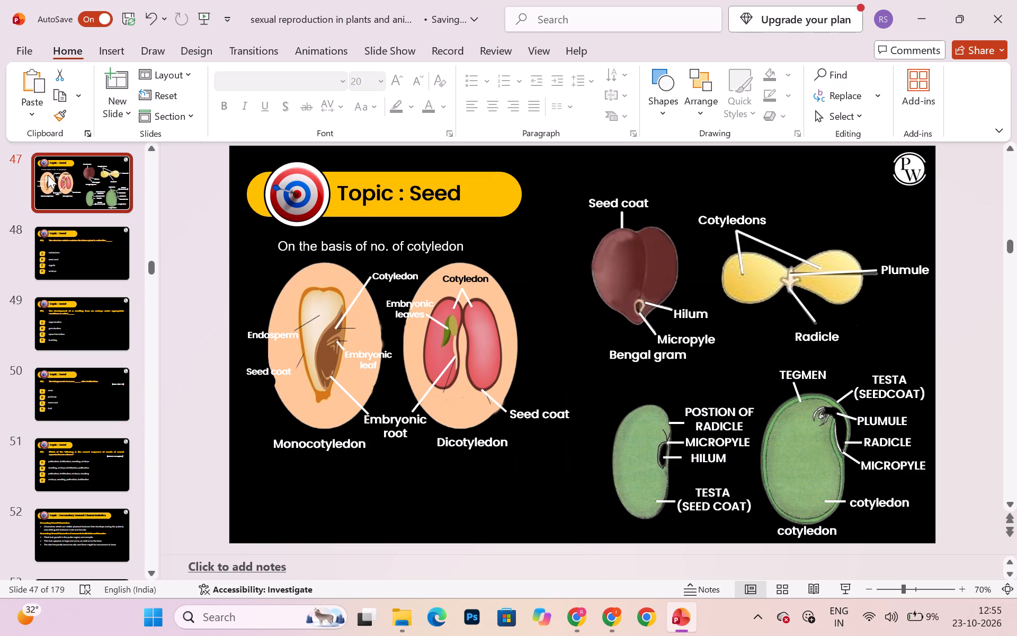
Return to the Male Reproductive System slides and read slide 66 on secondary sex organs and slide 65 on testicular lobules.
scroll(81, 441, down, 8)
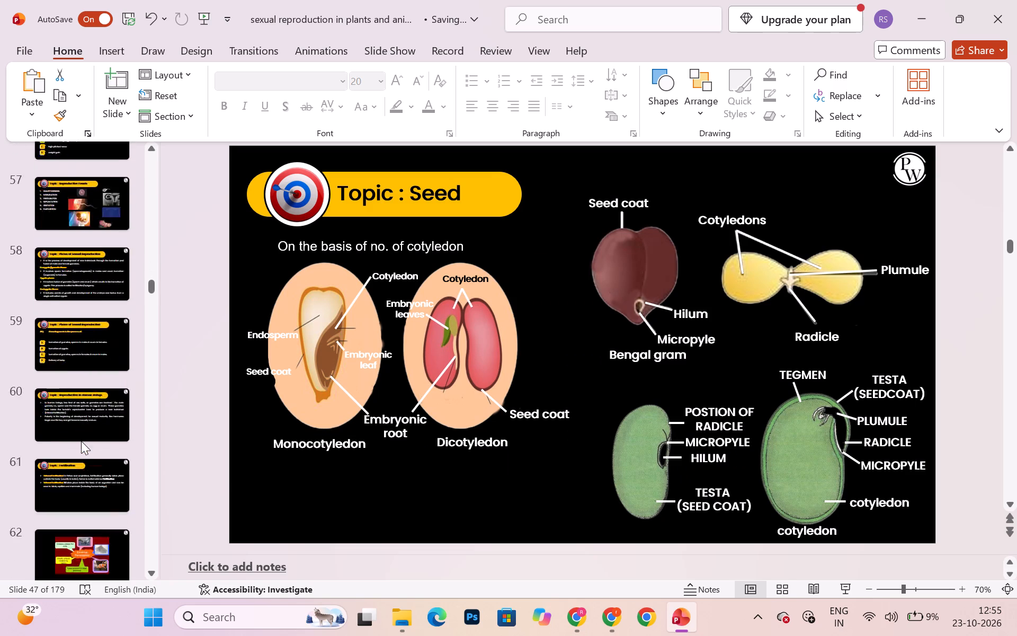
scroll(81, 441, down, 3)
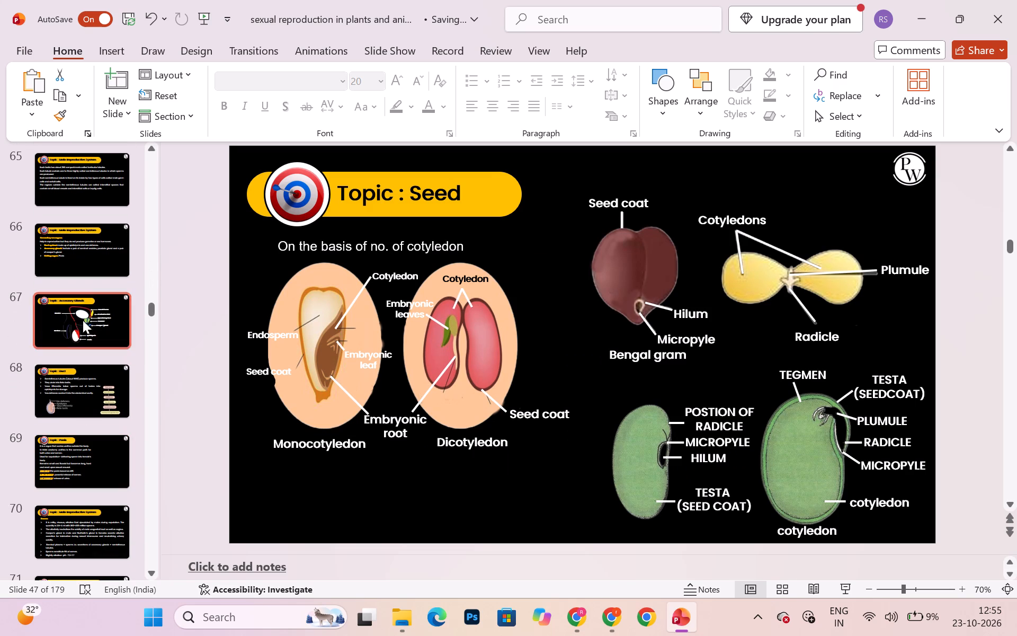
click(94, 251)
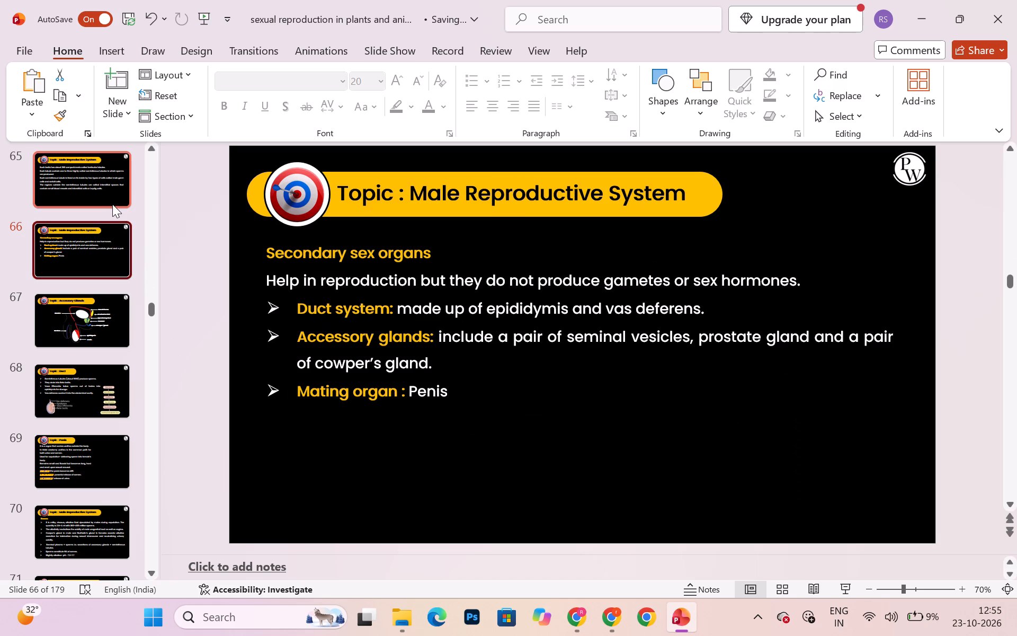
scroll(112, 204, up, 1)
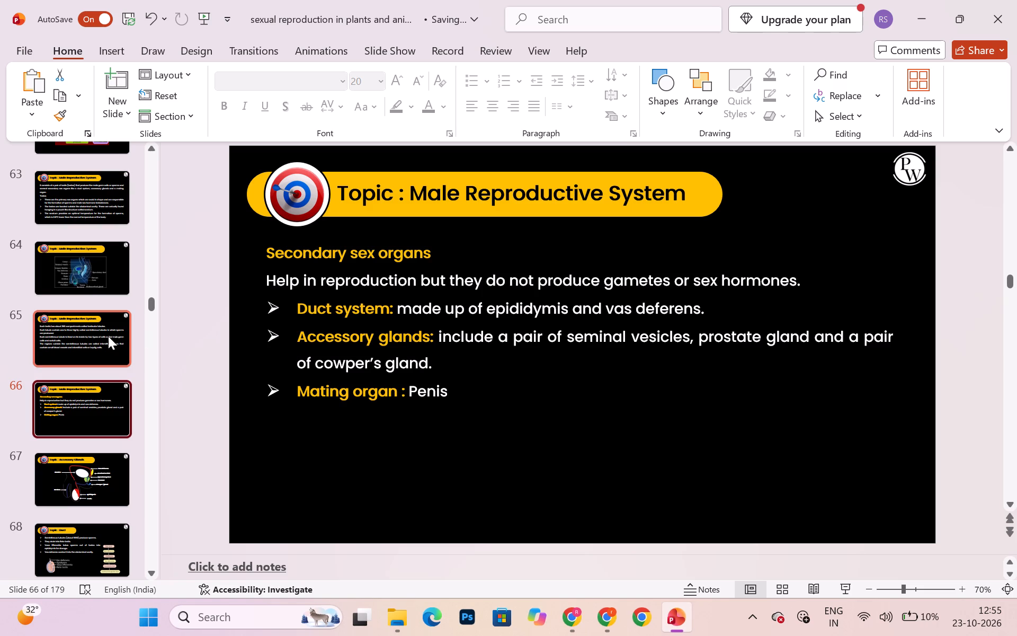
click(92, 338)
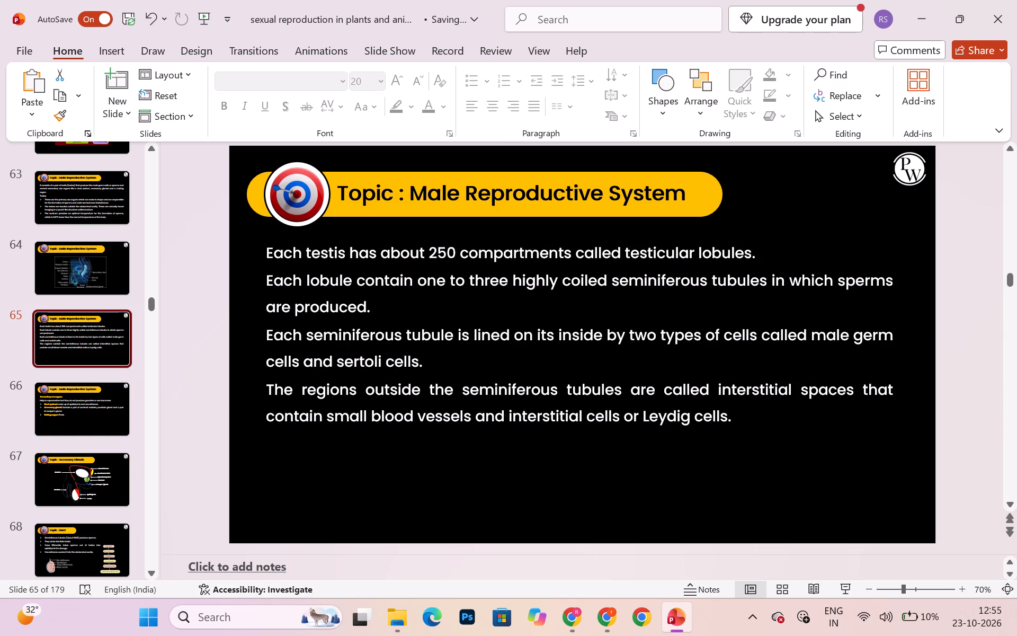
Copy the phrase "about 250 compartments called testicular lobules." from the first line of slide 65.
drag(426, 253, 652, 287)
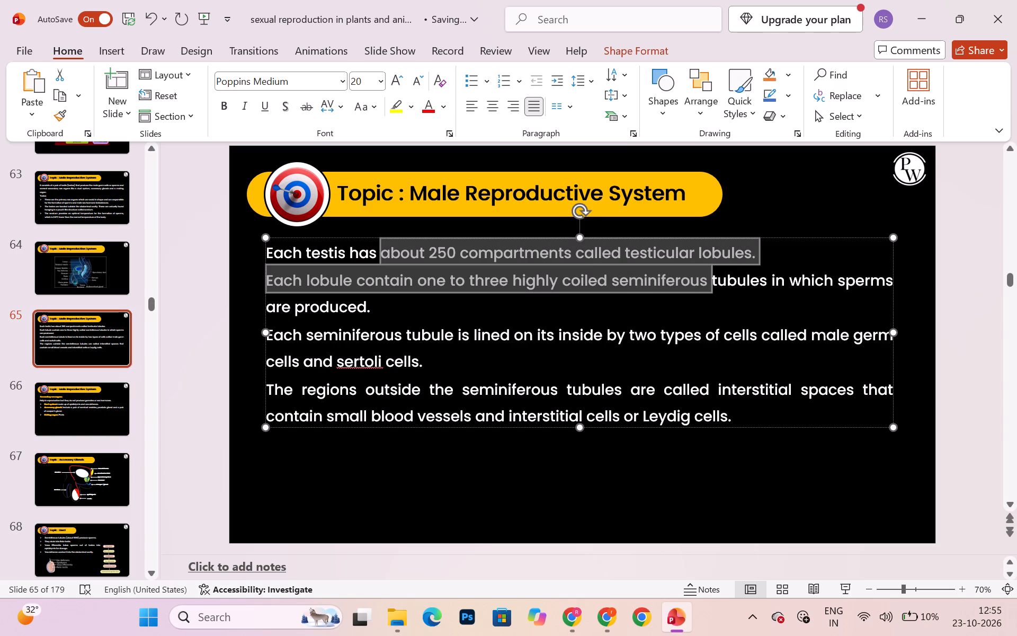
drag(652, 287, 759, 251)
key(ctrl+c)
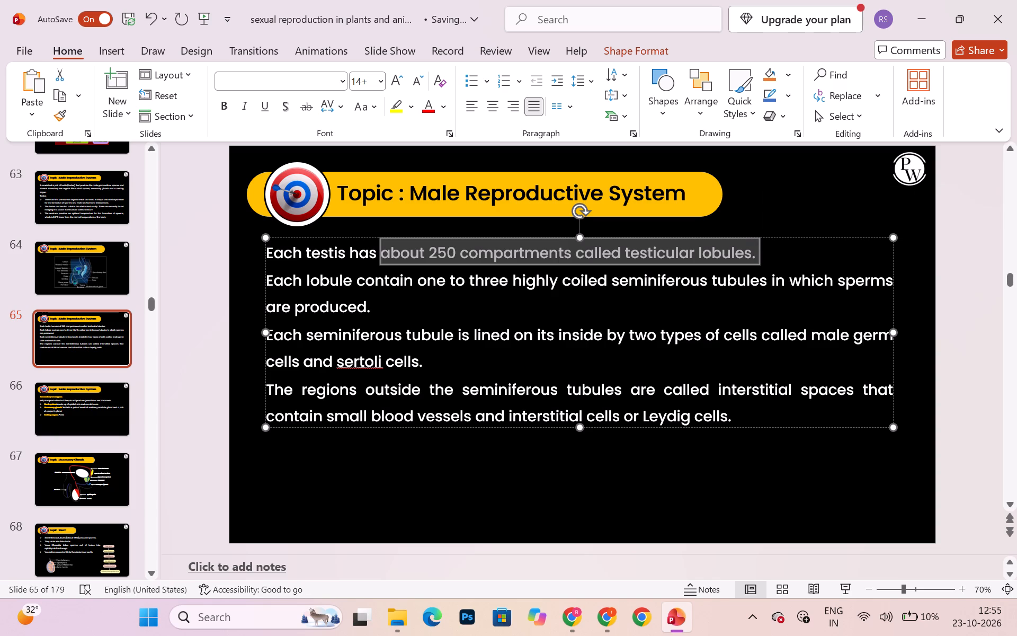
Switch to Chrome and skim the "classification in animals 3" PDF around the Phylum Hemichordata page.
click(602, 617)
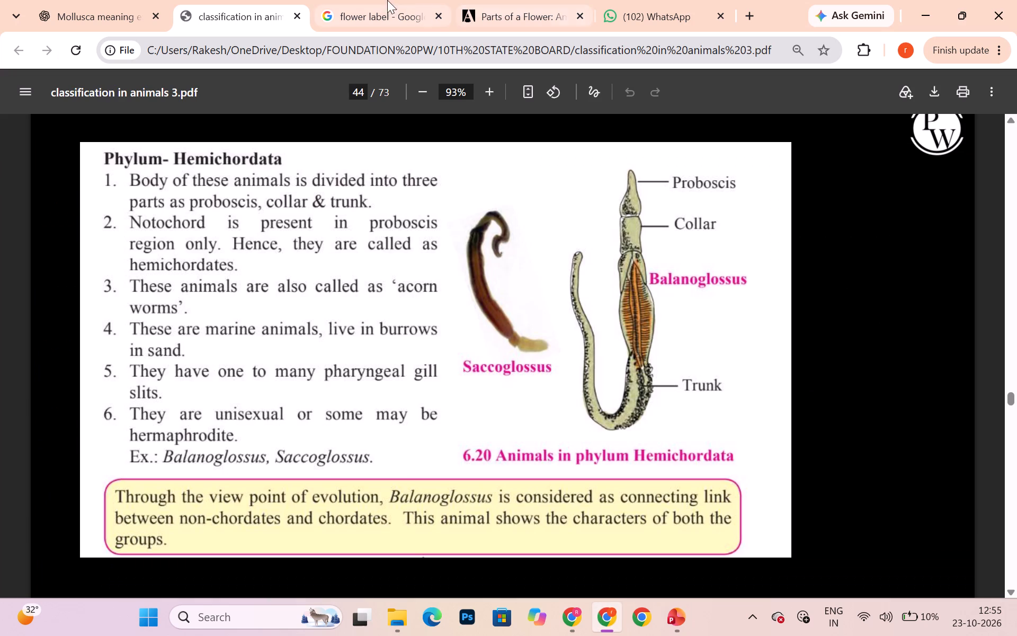
scroll(365, 442, down, 6)
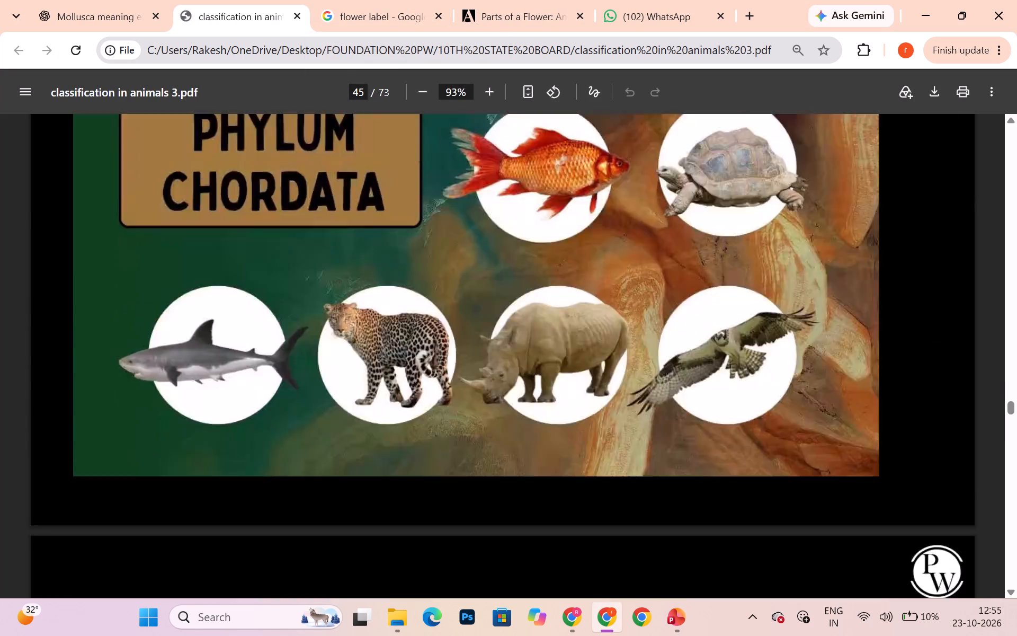
scroll(365, 442, down, 6)
scroll(365, 442, up, 6)
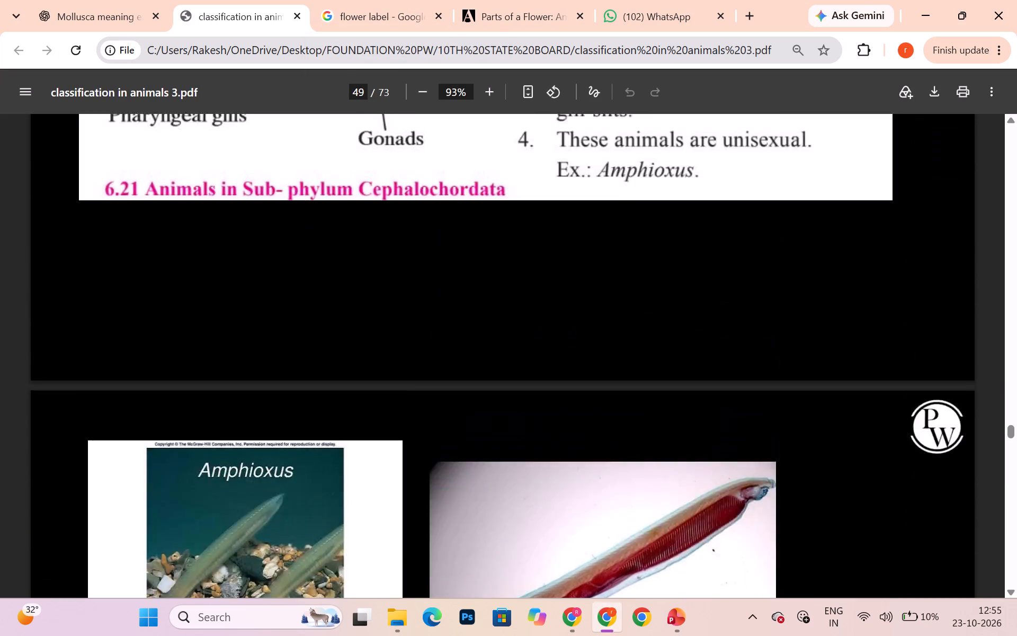
scroll(365, 442, up, 12)
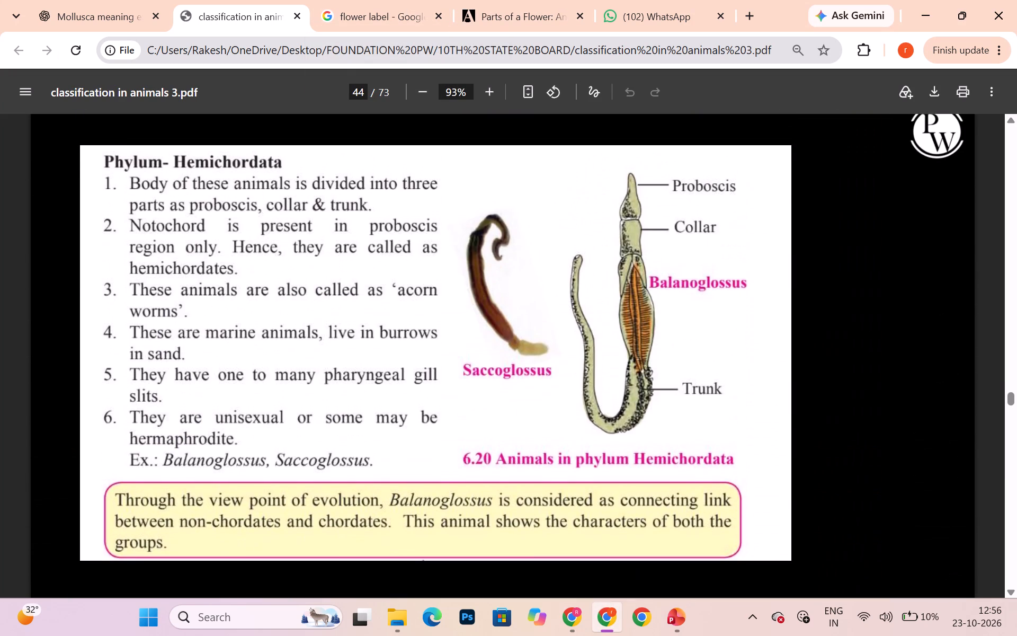
scroll(365, 442, up, 4)
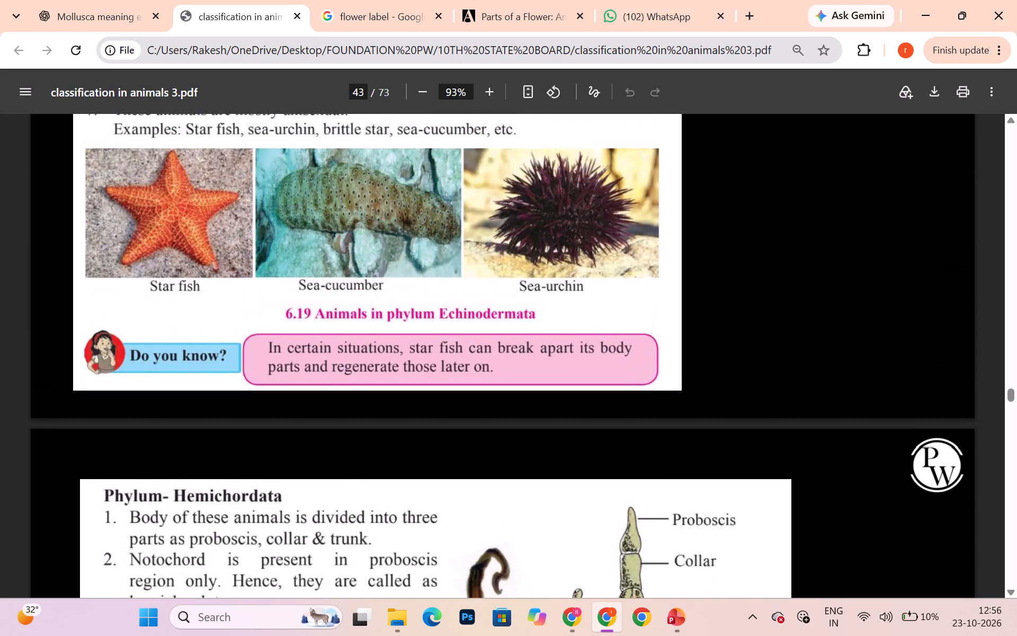
scroll(365, 442, down, 5)
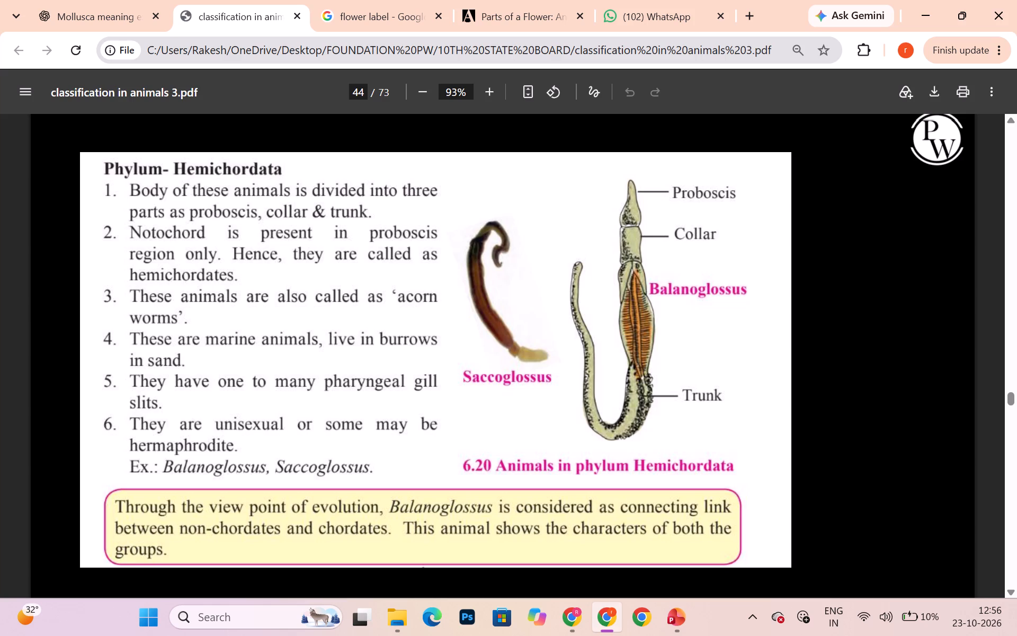
Replace the "flower label" Google search with the copied phrase about 250 testicular lobules and show the image results.
click(367, 21)
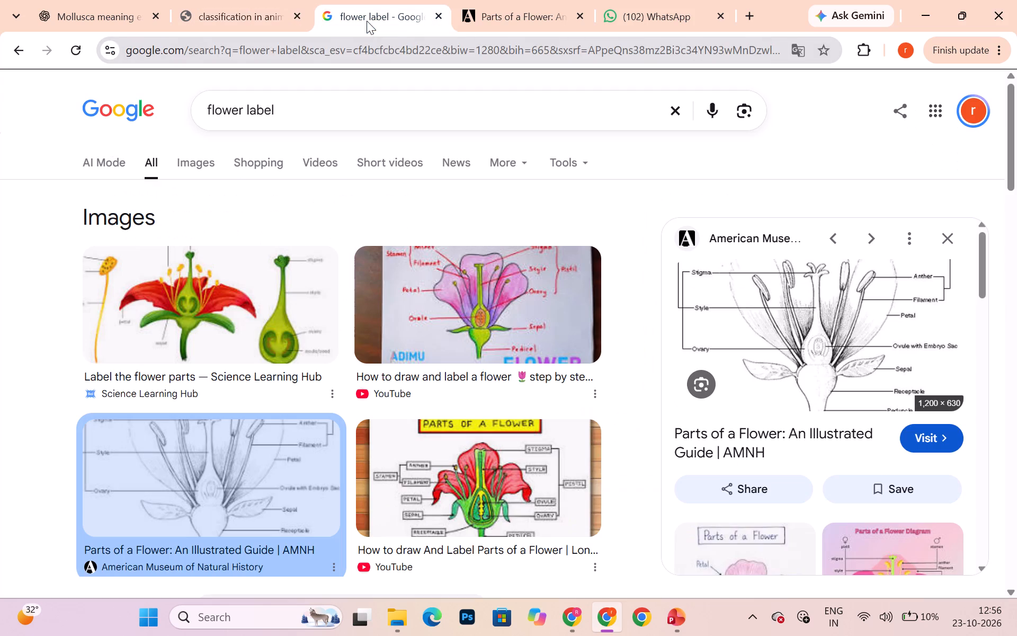
triple_click(322, 104)
double_click(322, 104)
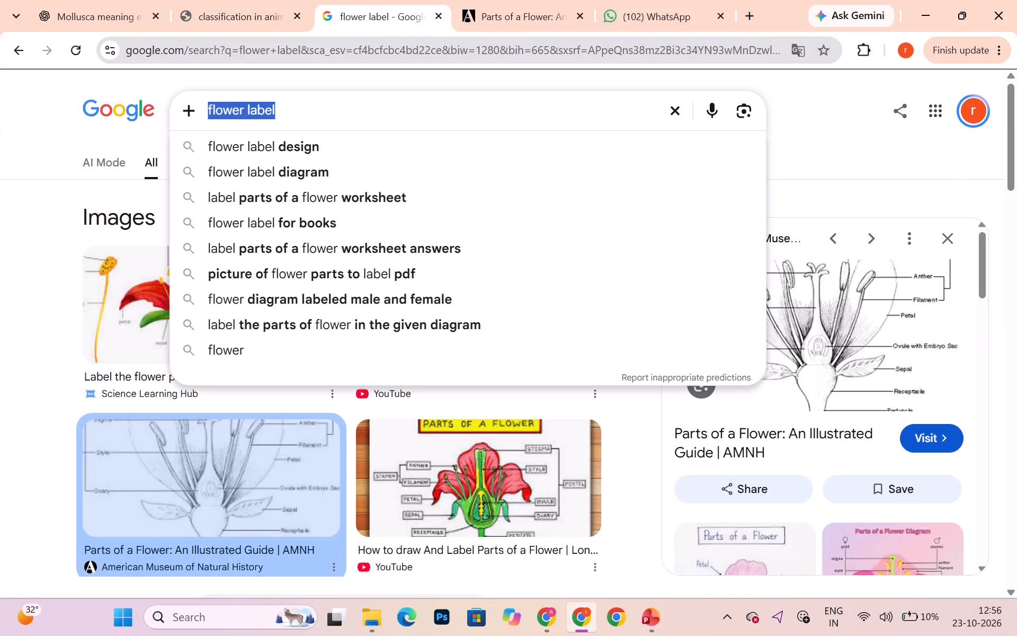
key(BackSpace)
key(ctrl+v)
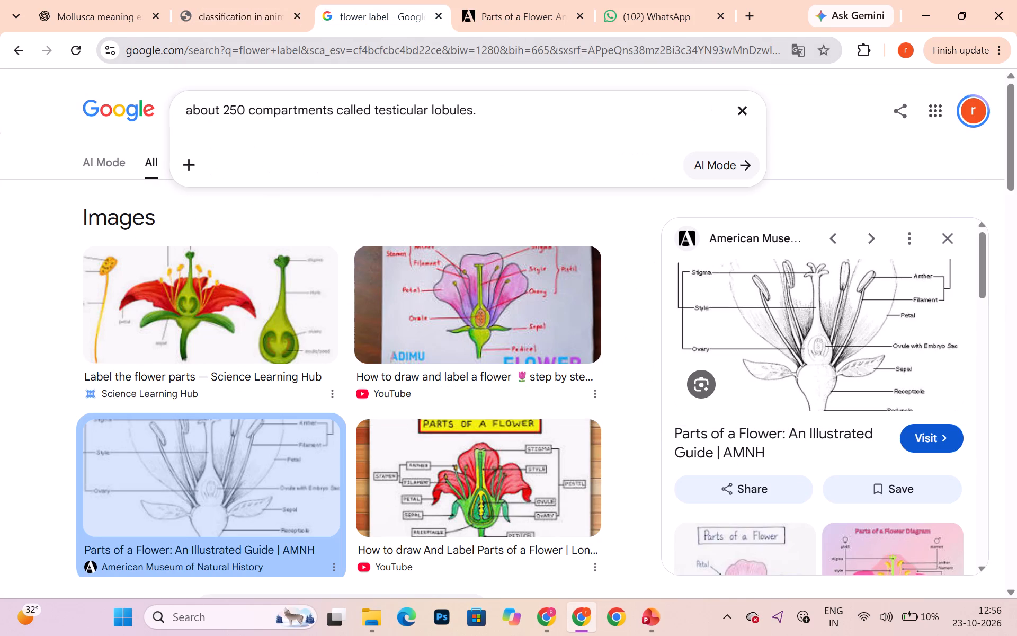
key(Return)
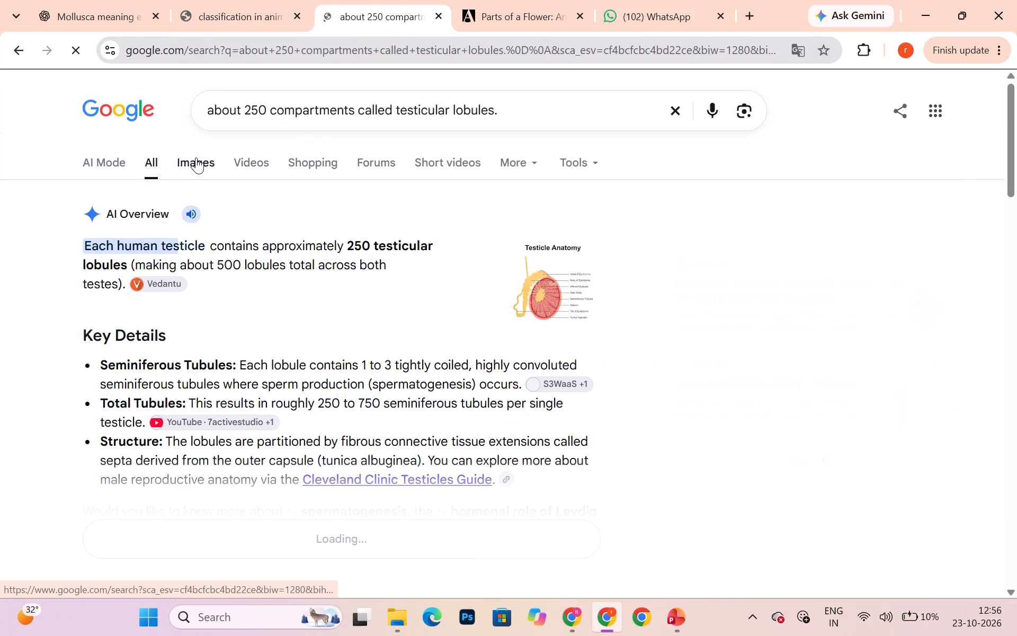
click(196, 157)
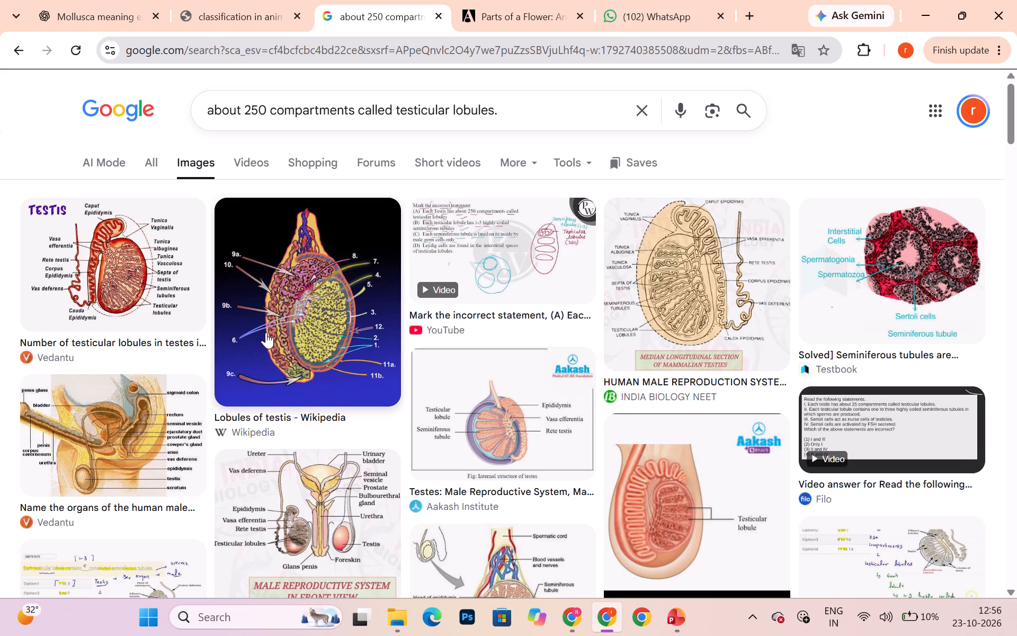
Copy the Aakash Institute image showing the internal structure of the testes from the image results.
scroll(276, 331, down, 1)
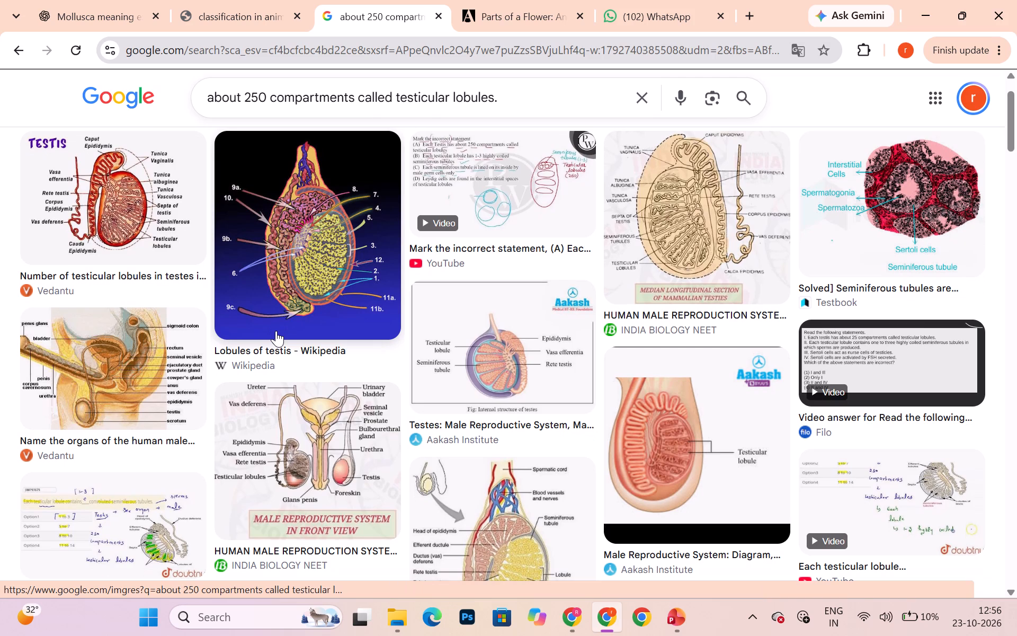
right_click(535, 363)
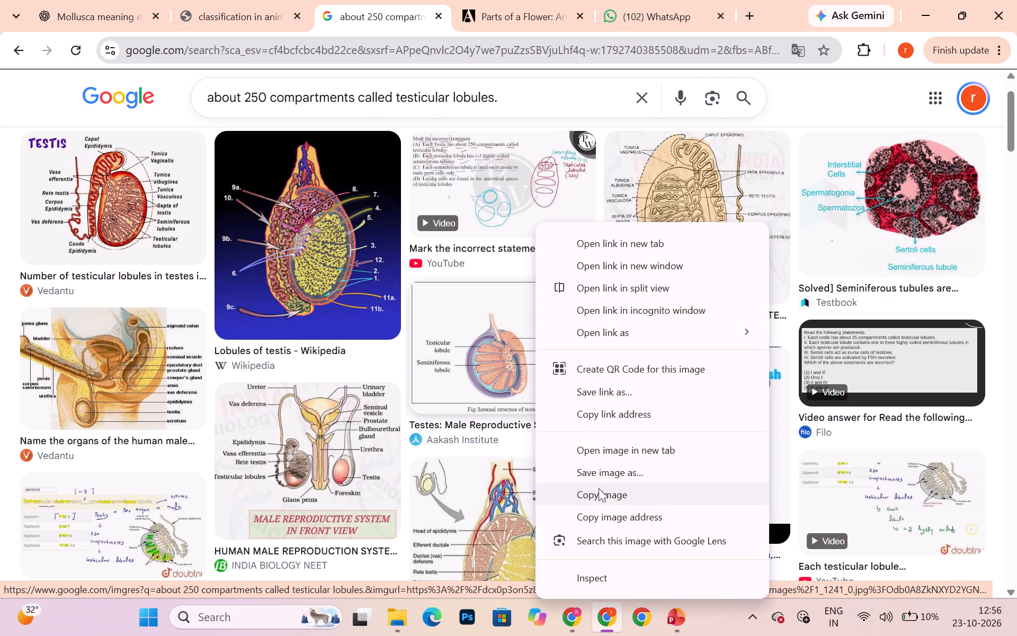
click(597, 497)
Back in PowerPoint, add a new slide after slide 65 and apply the 4_Title Slide layout to it.
click(671, 623)
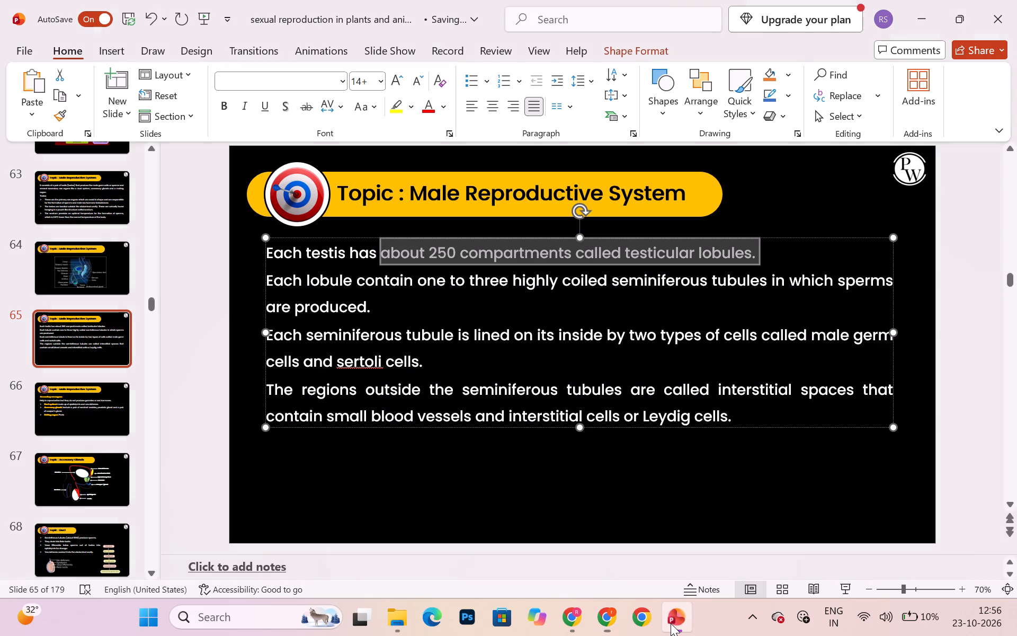
click(118, 271)
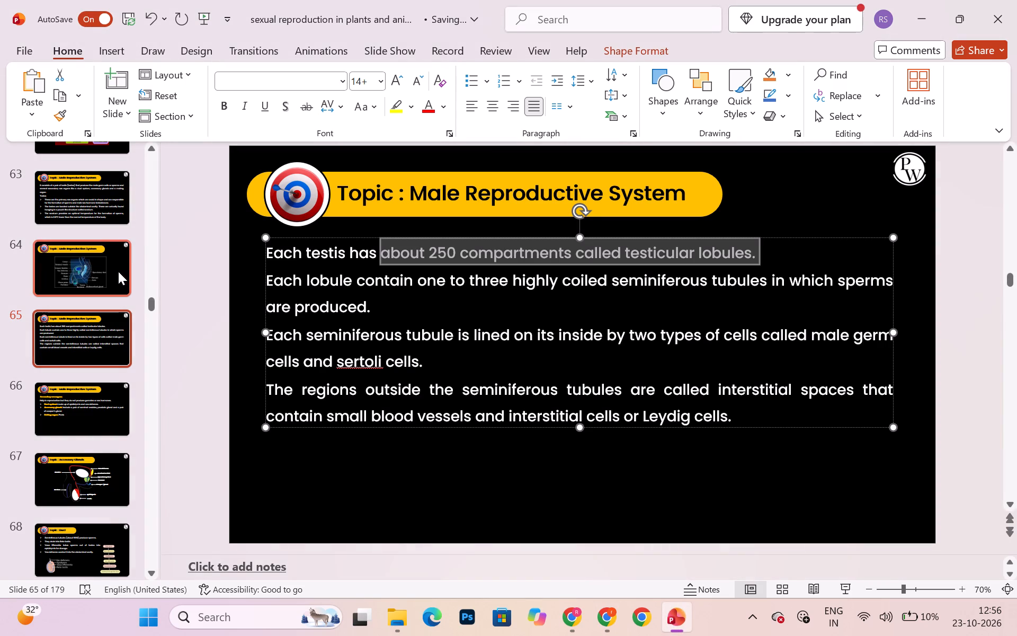
click(98, 325)
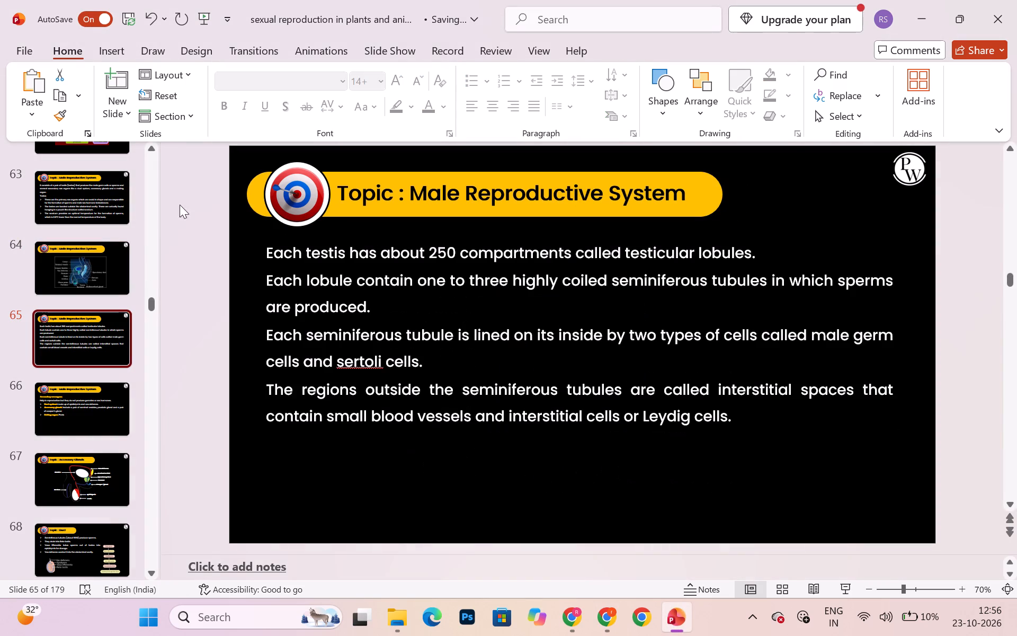
click(112, 71)
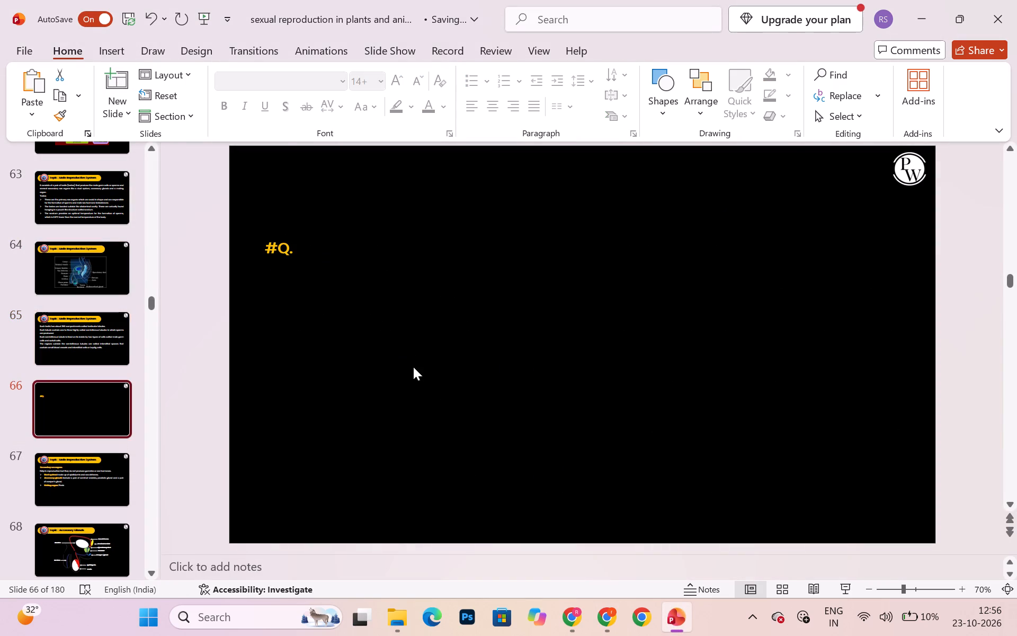
click(173, 83)
click(154, 134)
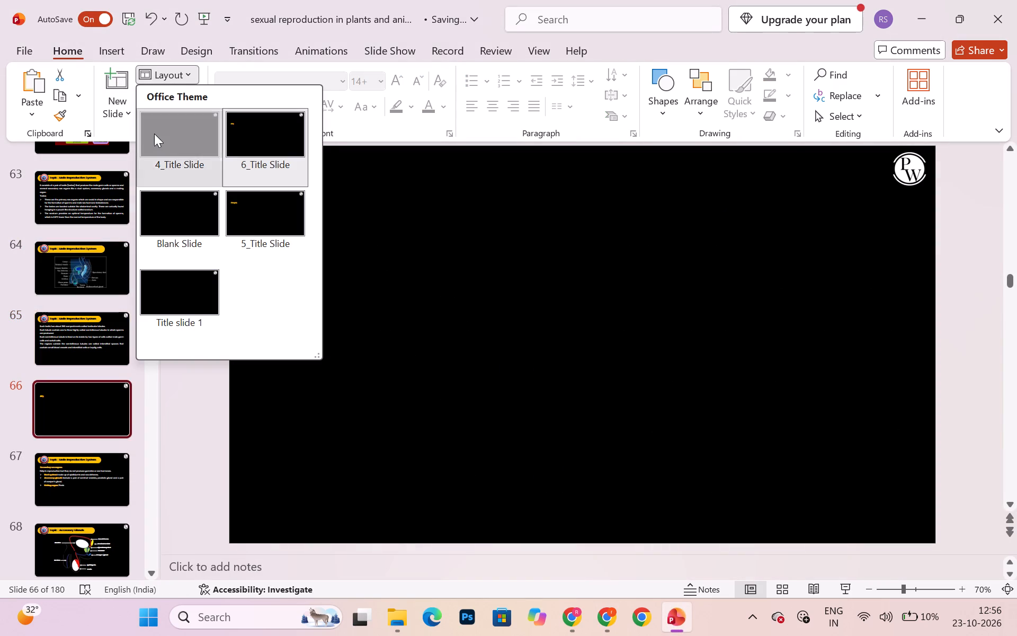
Paste the copied internal structure of testes image onto slide 66 and move it to the slide's left side.
key(ctrl+v)
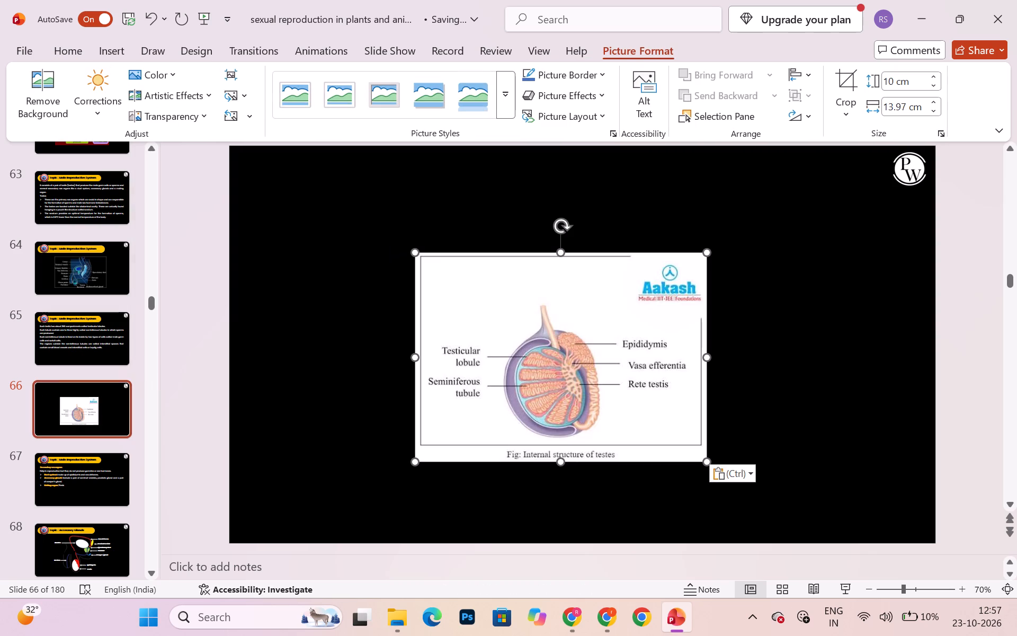
drag(488, 288, 320, 237)
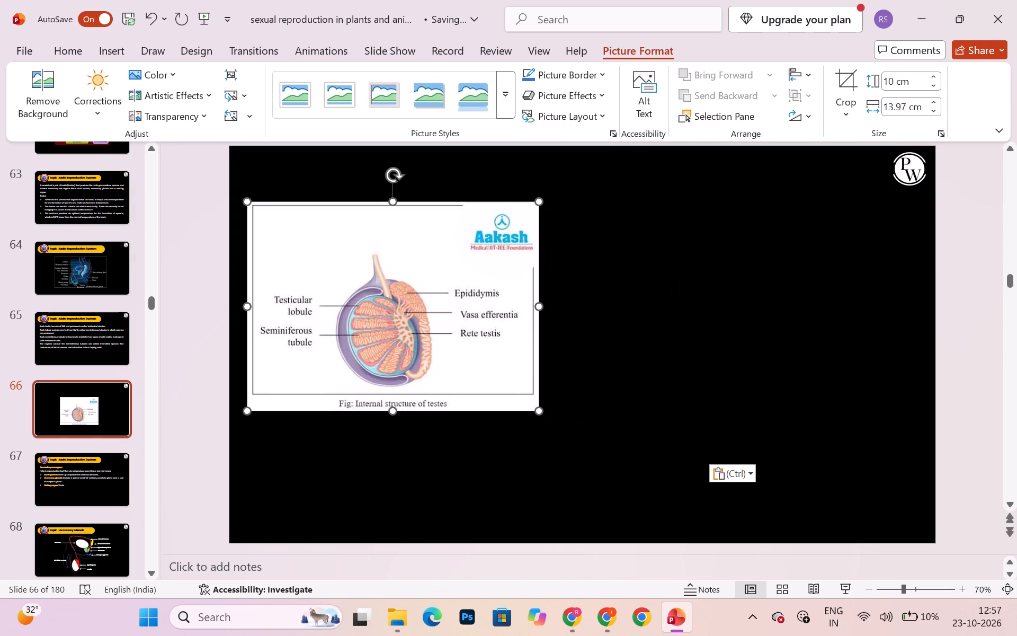
click(320, 237)
Crop the Aakash logo strip off the top of the testes image and extend the crop frame beyond its lower-right corner.
click(833, 72)
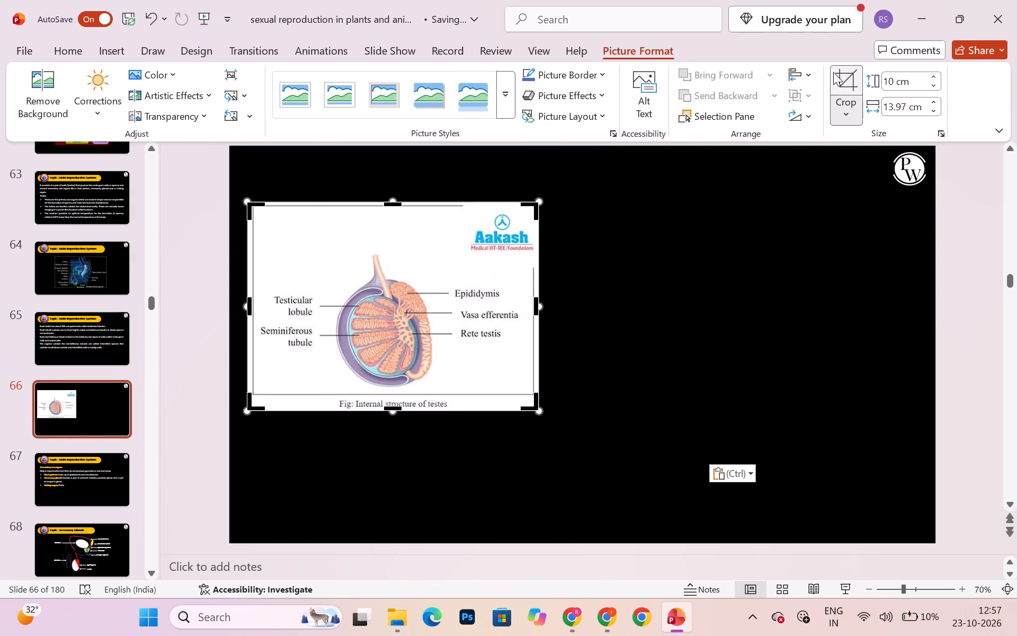
drag(389, 204, 395, 247)
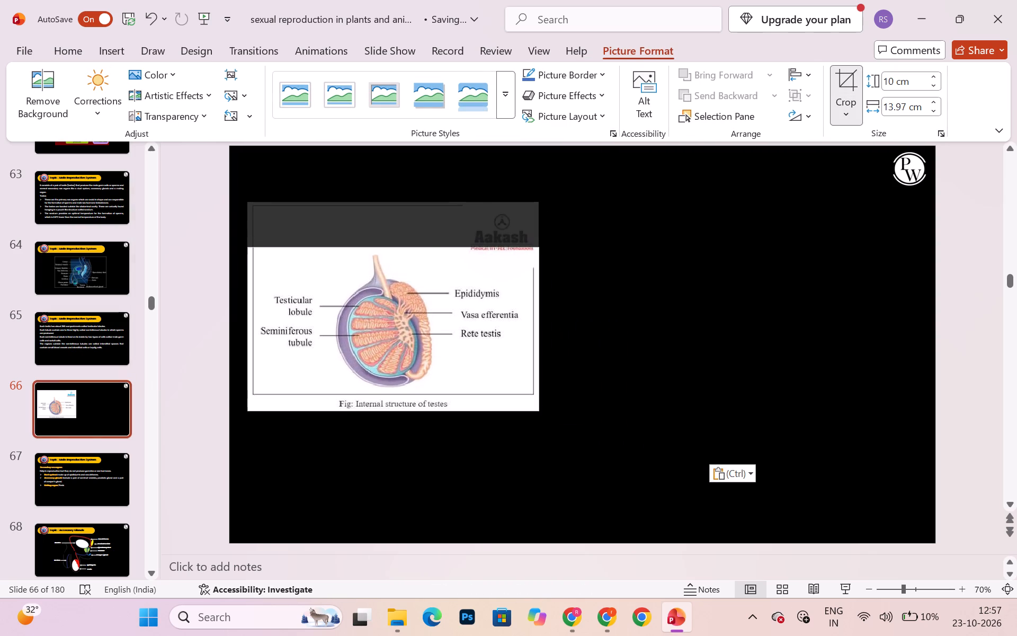
drag(395, 247, 395, 254)
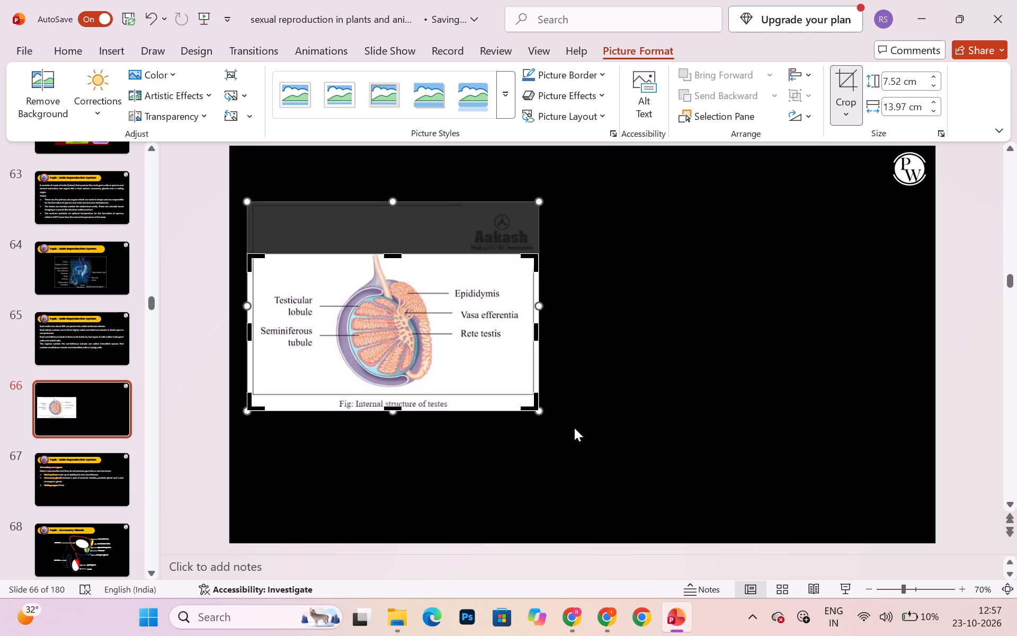
drag(536, 408, 565, 436)
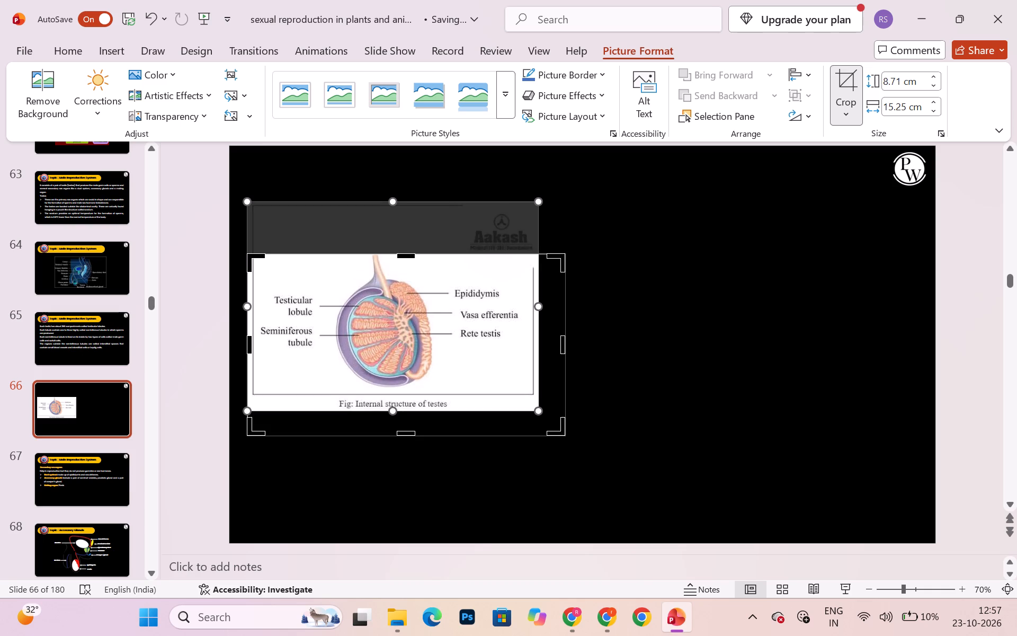
click(565, 436)
click(591, 433)
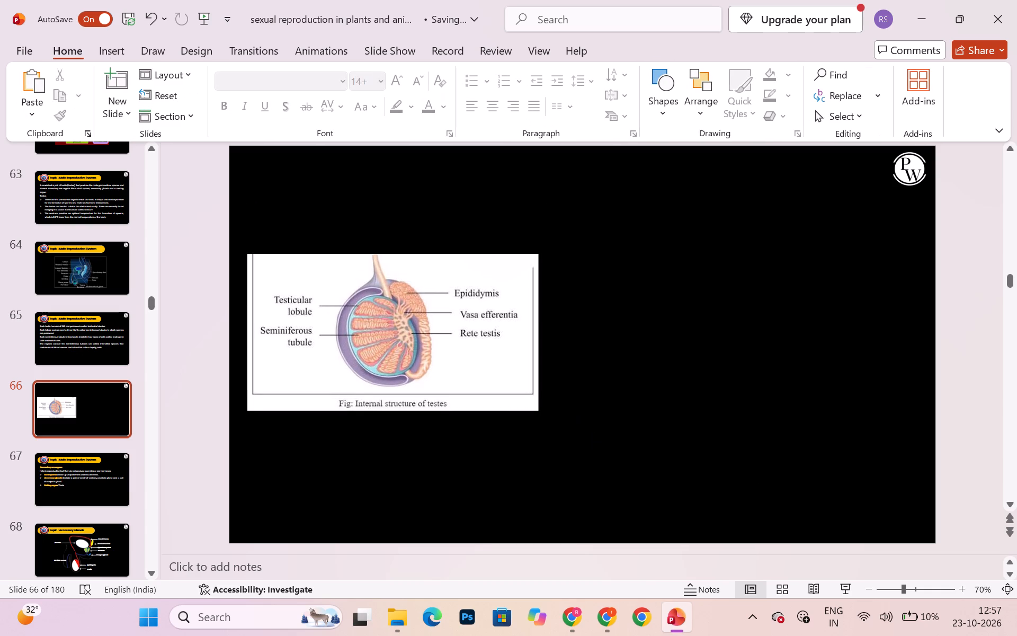
Enlarge the cropped testes image on slide 66 proportionally from its lower-right corner.
click(483, 374)
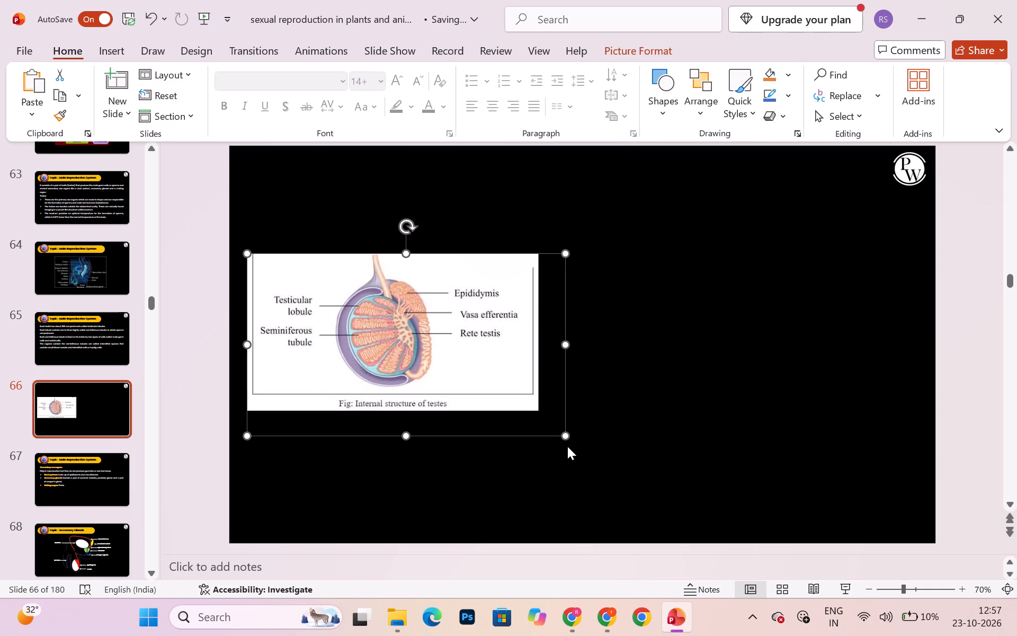
drag(567, 439, 605, 477)
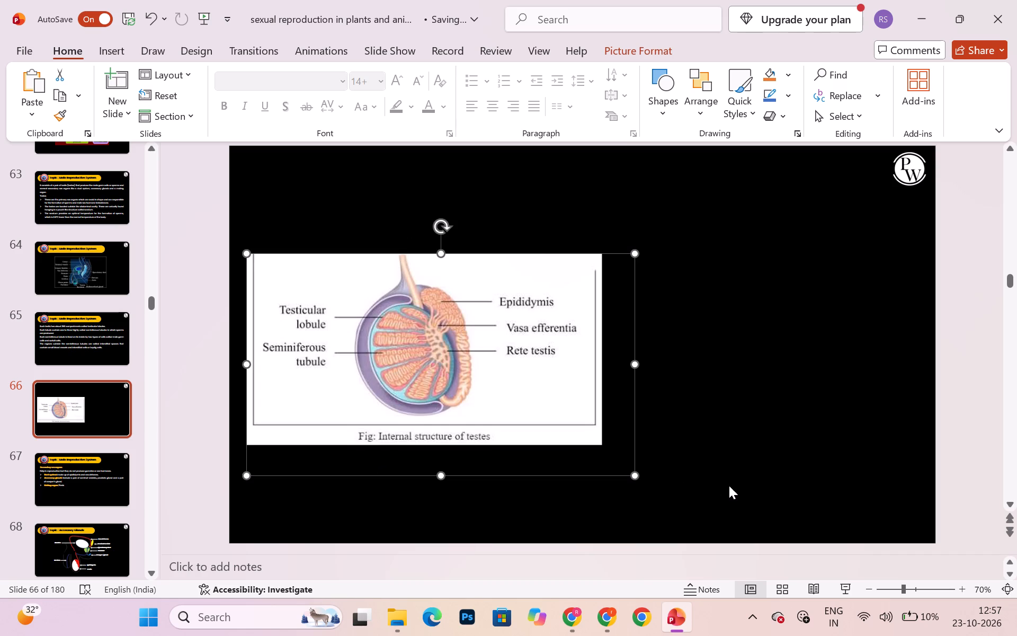
click(729, 485)
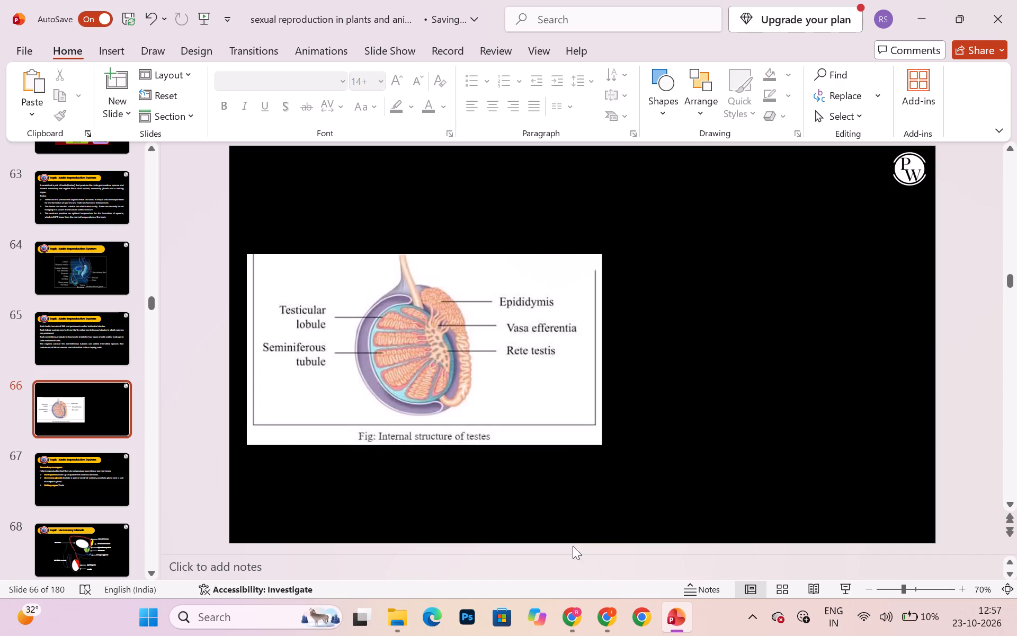
Copy slide 65's text from "seminiferous tubules are called interstitial spaces" to "Leydig cells." and search Google Images in Chrome for it.
click(108, 325)
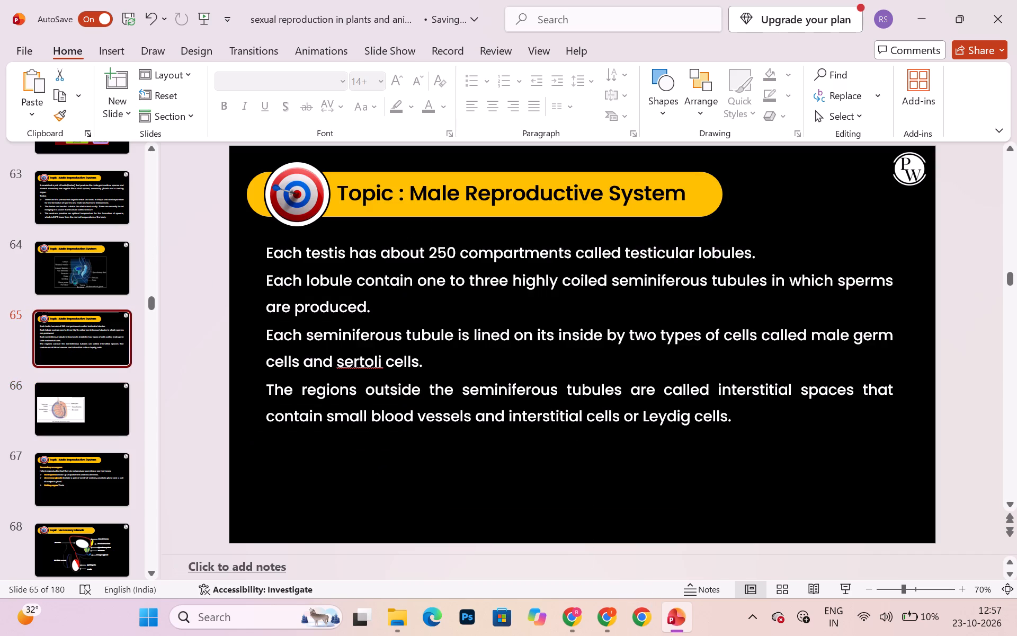
drag(459, 397, 464, 394)
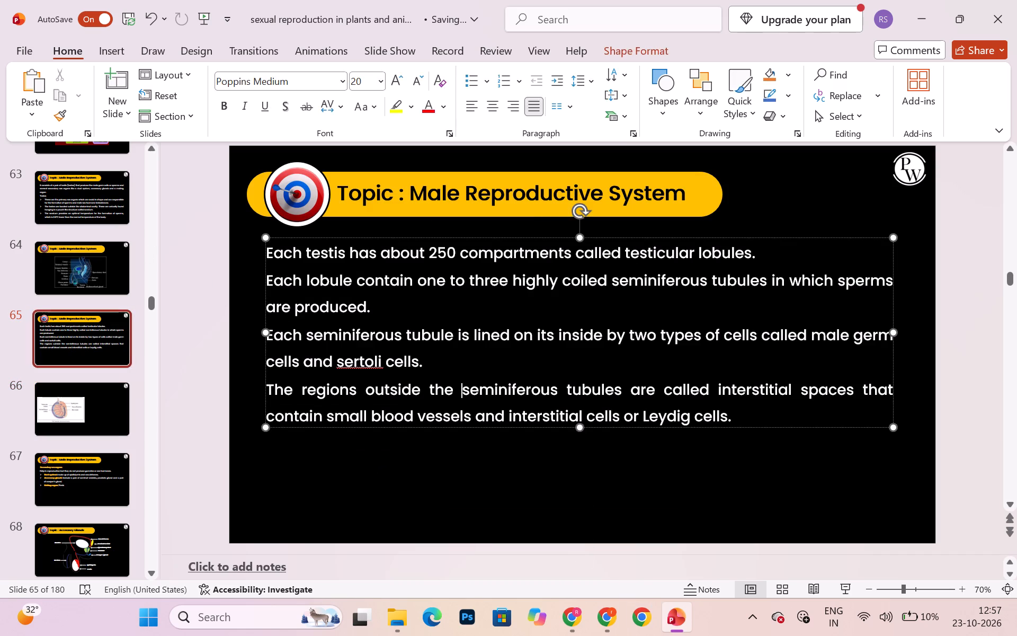
drag(464, 394, 827, 412)
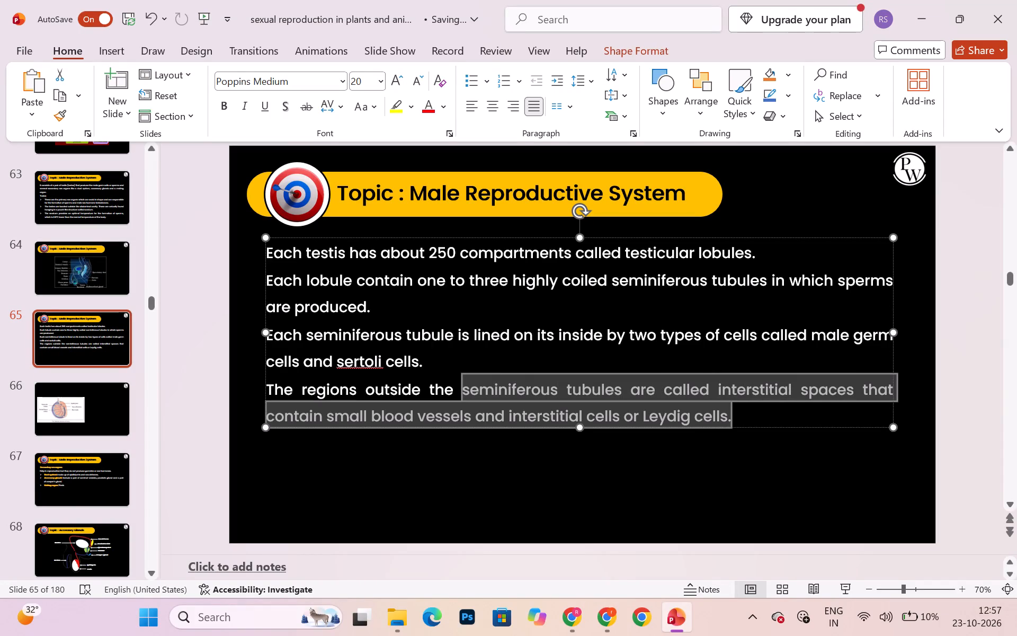
key(ctrl+c)
click(612, 621)
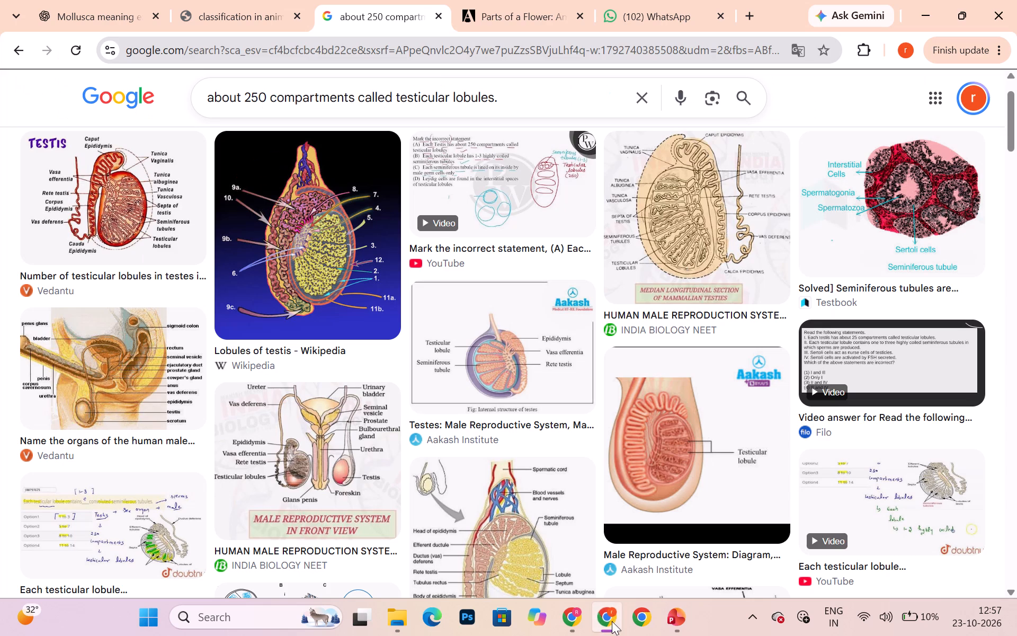
triple_click(502, 95)
key(BackSpace)
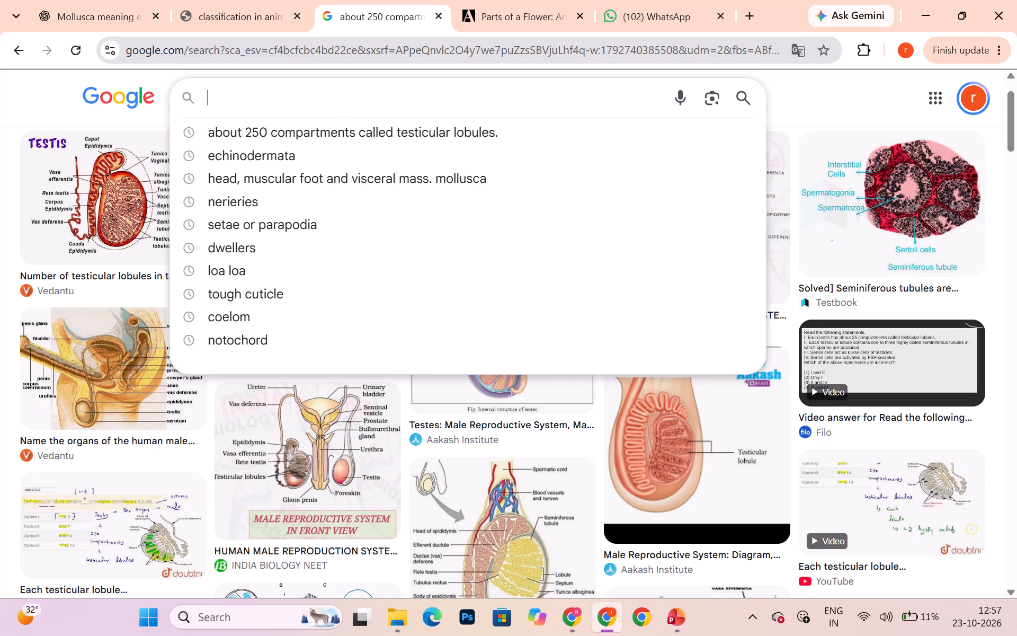
key(ctrl+v)
key(Return)
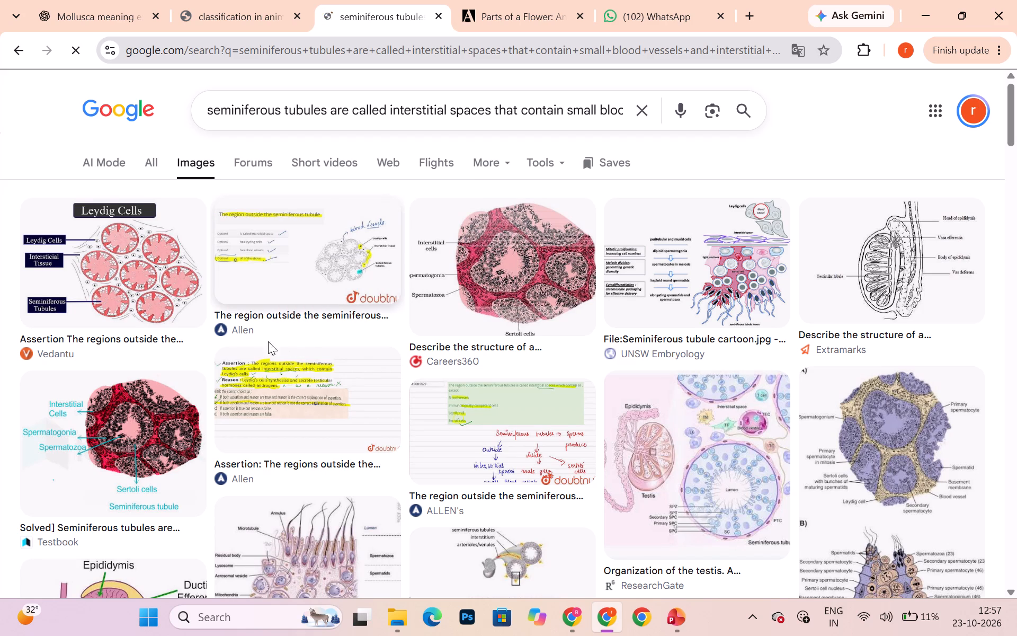
Copy the Testbook image of the seminiferous tubule with labelled interstitial and Sertoli cells from the image results.
right_click(181, 391)
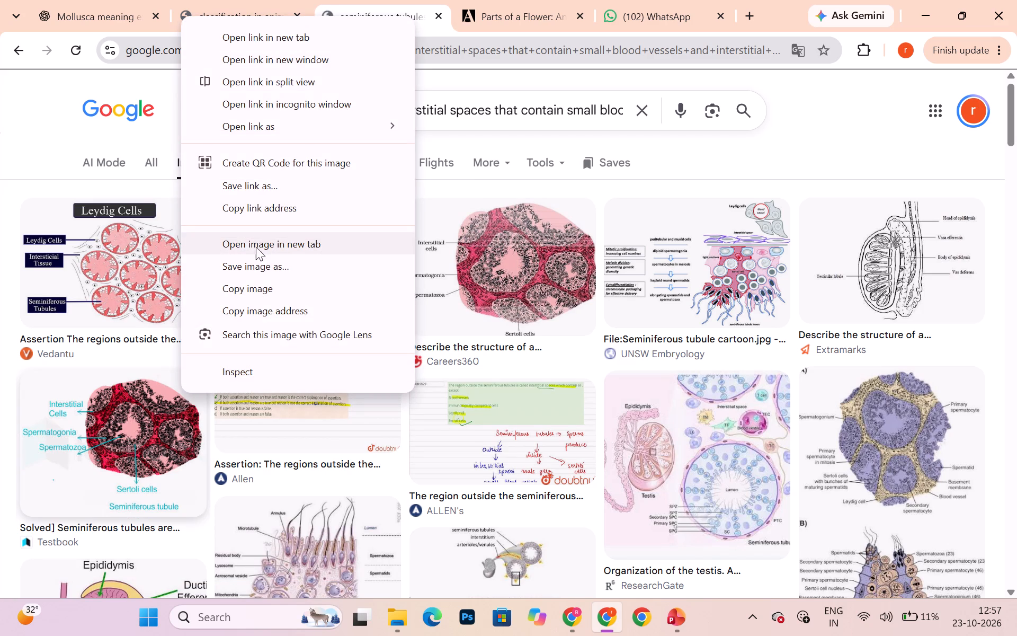
click(248, 285)
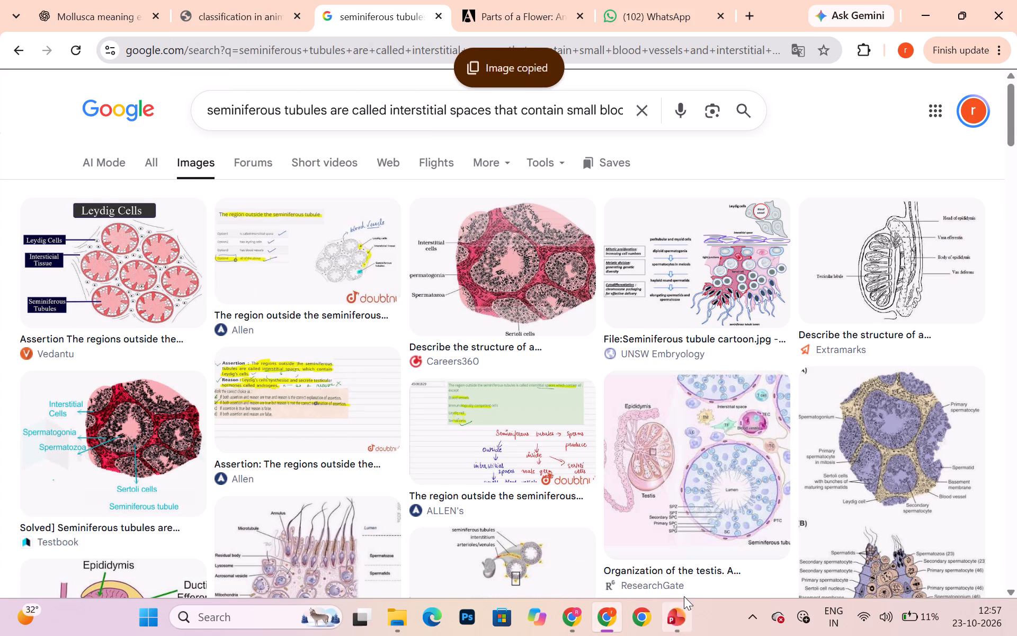
Back in PowerPoint, add a new slide after slide 66 and apply the 4_Title Slide layout to it.
click(673, 614)
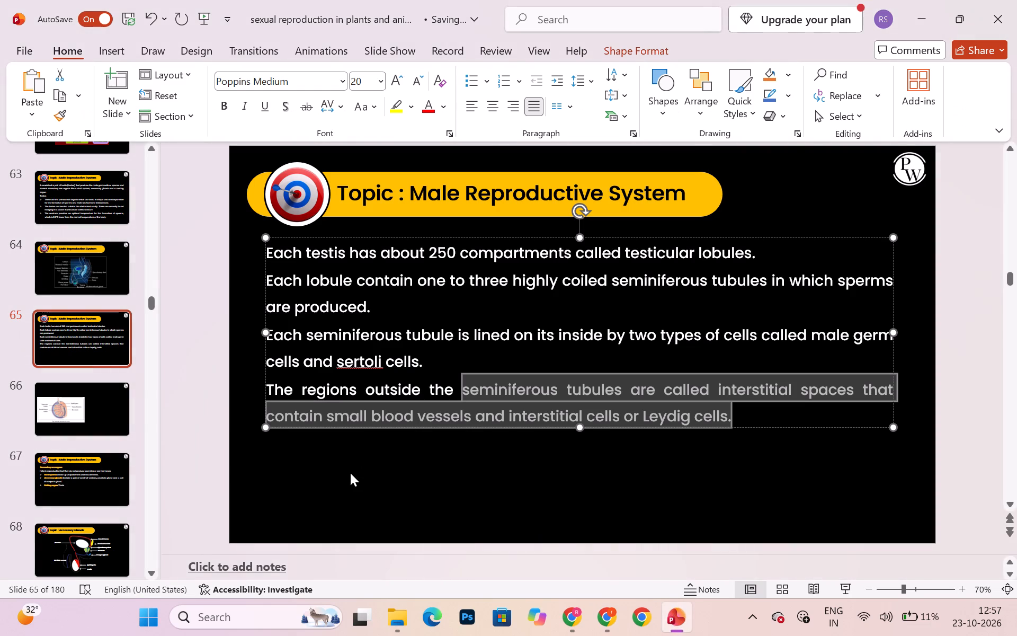
click(350, 473)
click(111, 398)
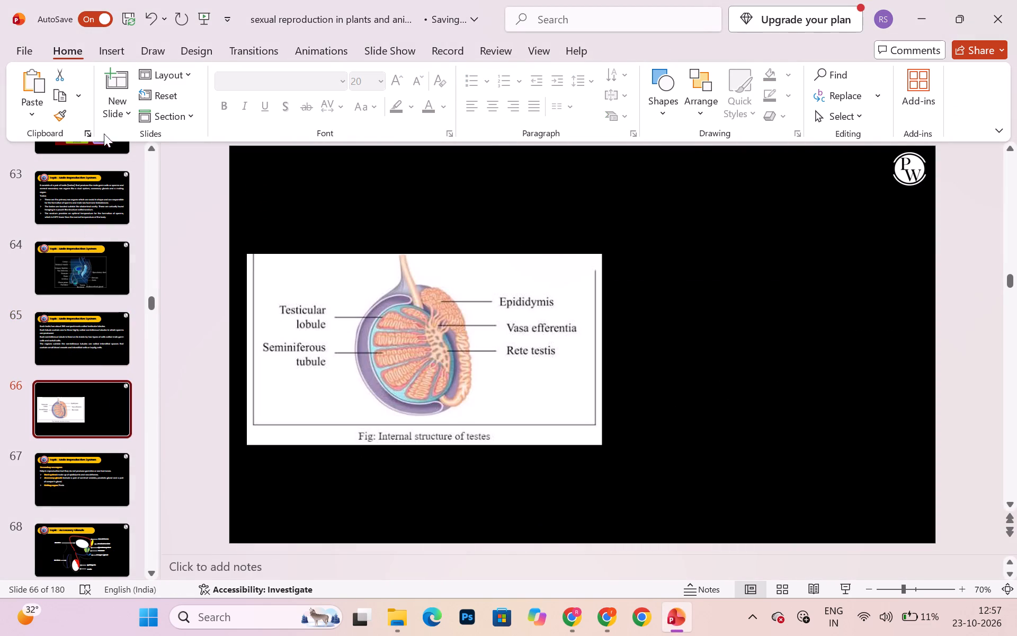
click(110, 83)
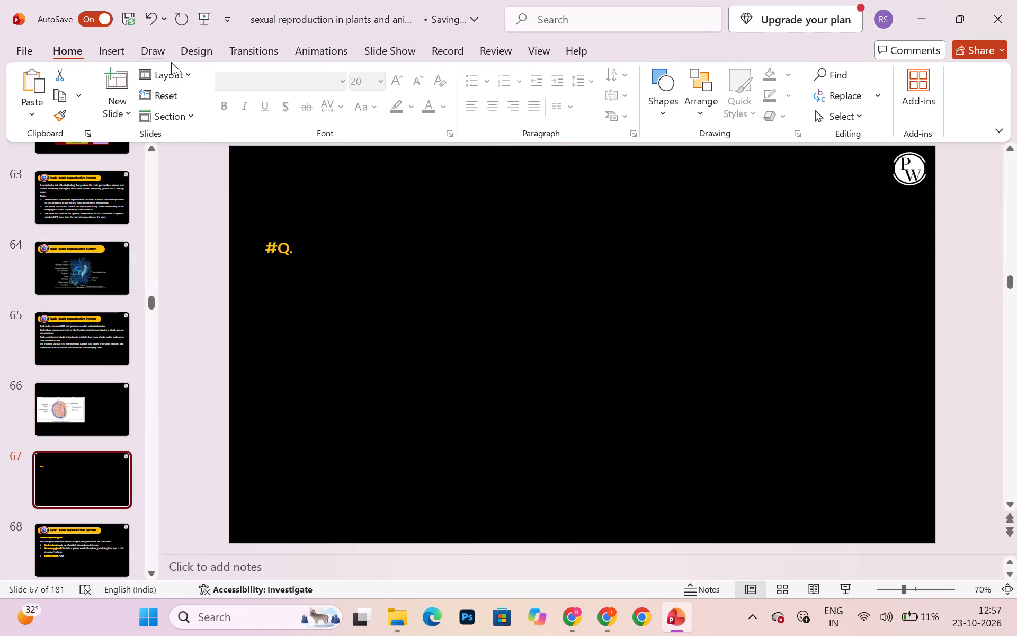
click(164, 68)
click(179, 122)
Paste the copied seminiferous tubule image onto slide 67, move it to the slide's left side and enlarge it.
key(ctrl+v)
drag(529, 344, 365, 311)
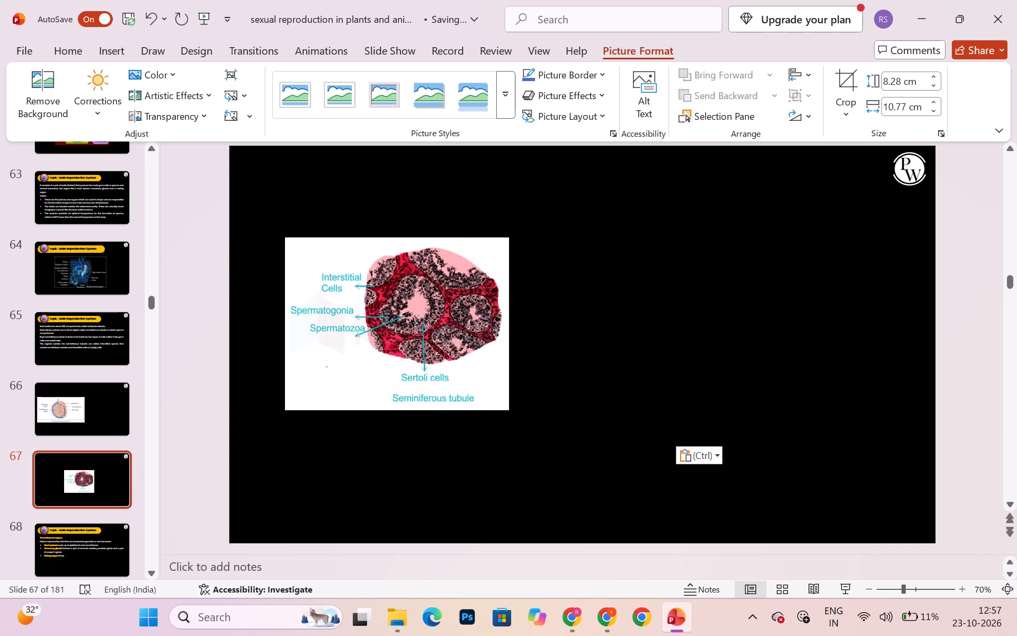
drag(365, 311, 319, 311)
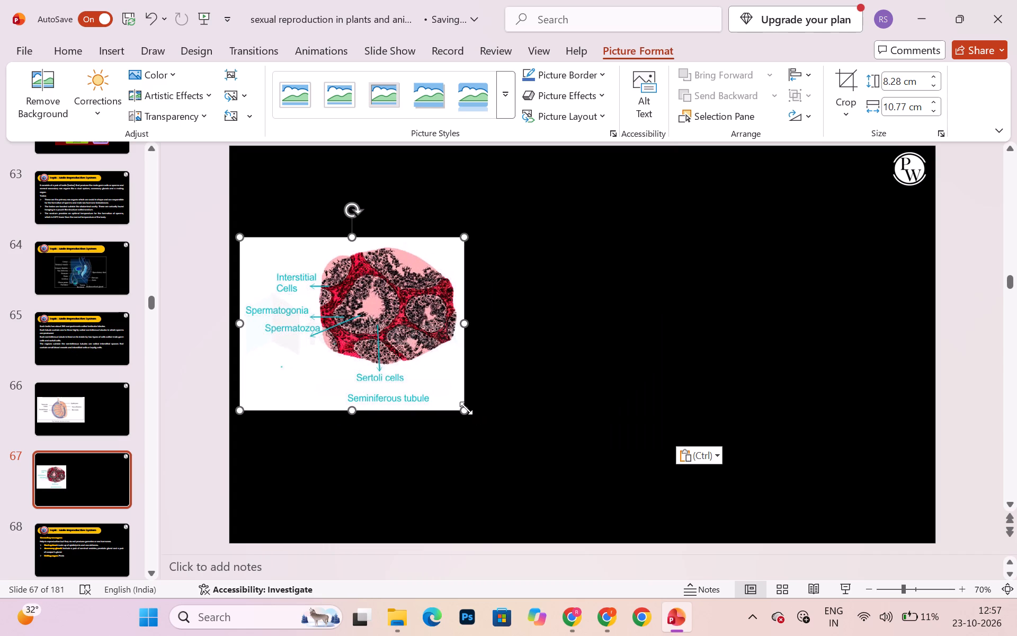
drag(466, 408, 541, 467)
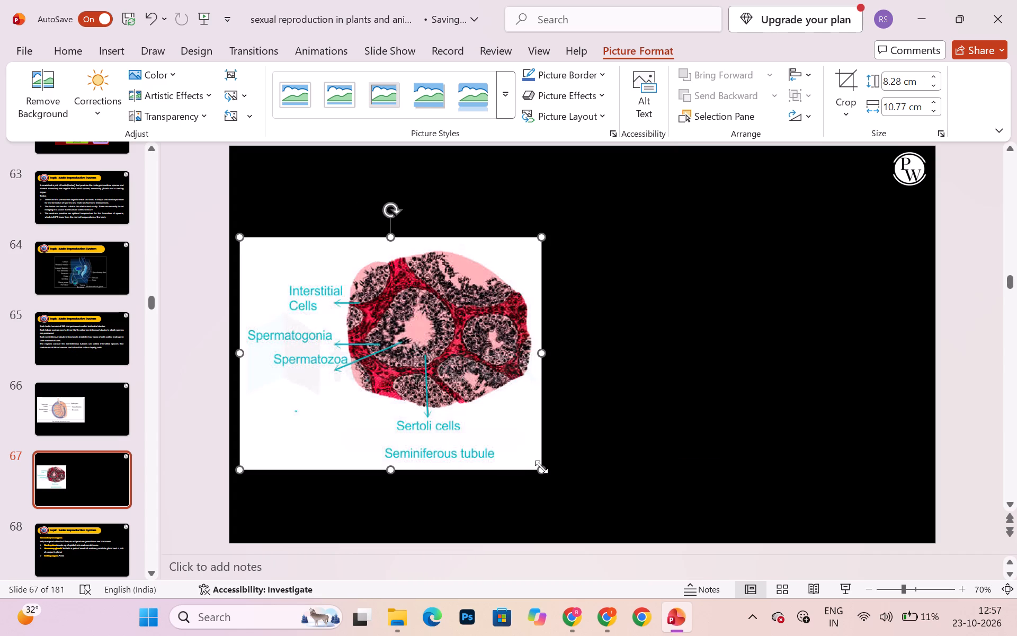
click(592, 460)
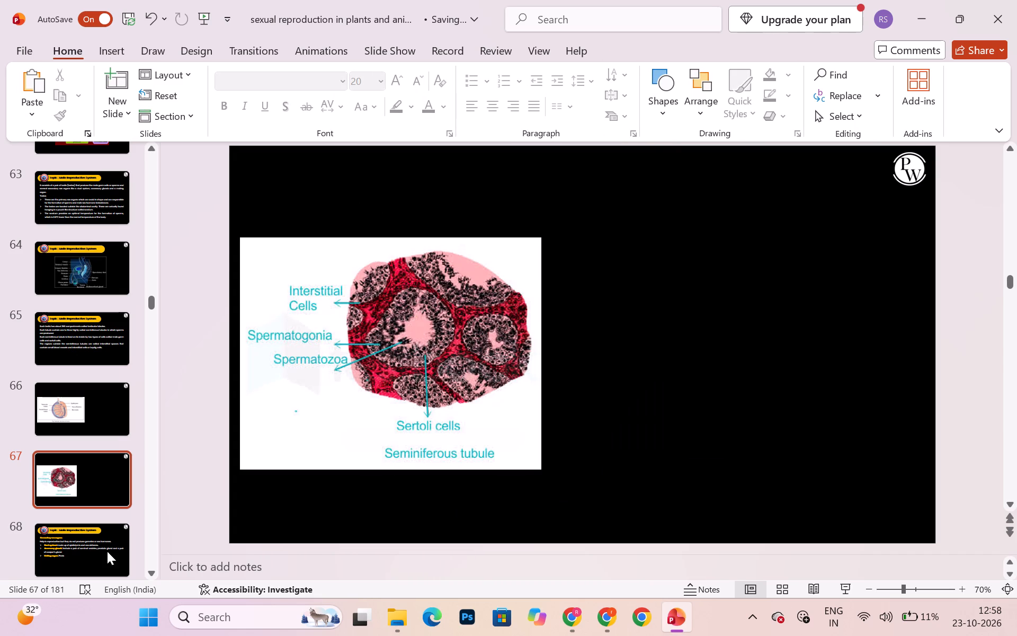
Copy the "Secondary sex organs" heading text from slide 68.
click(81, 550)
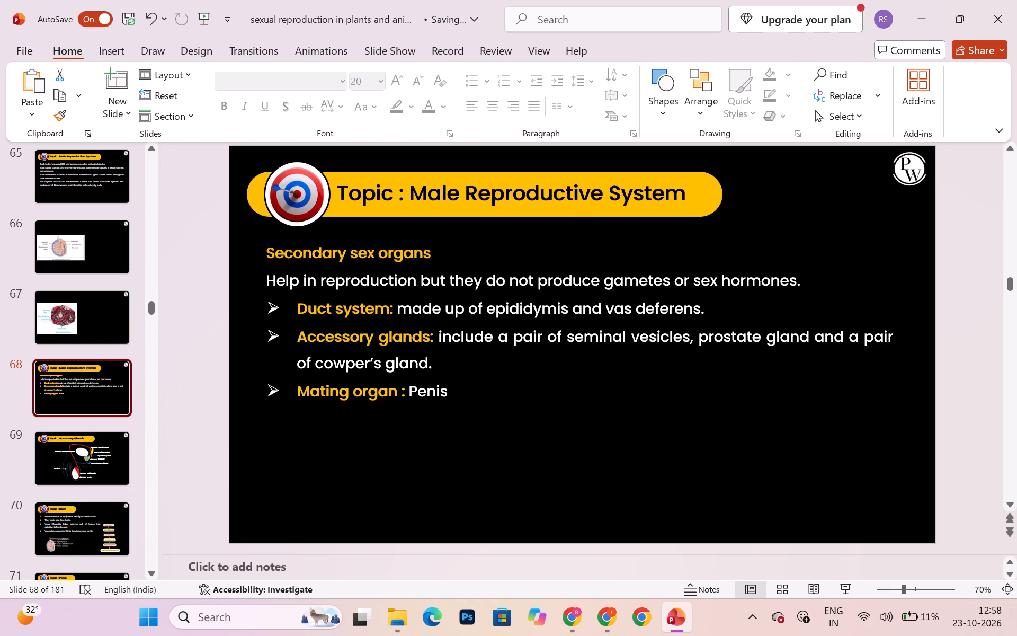
click(264, 249)
drag(269, 249, 426, 251)
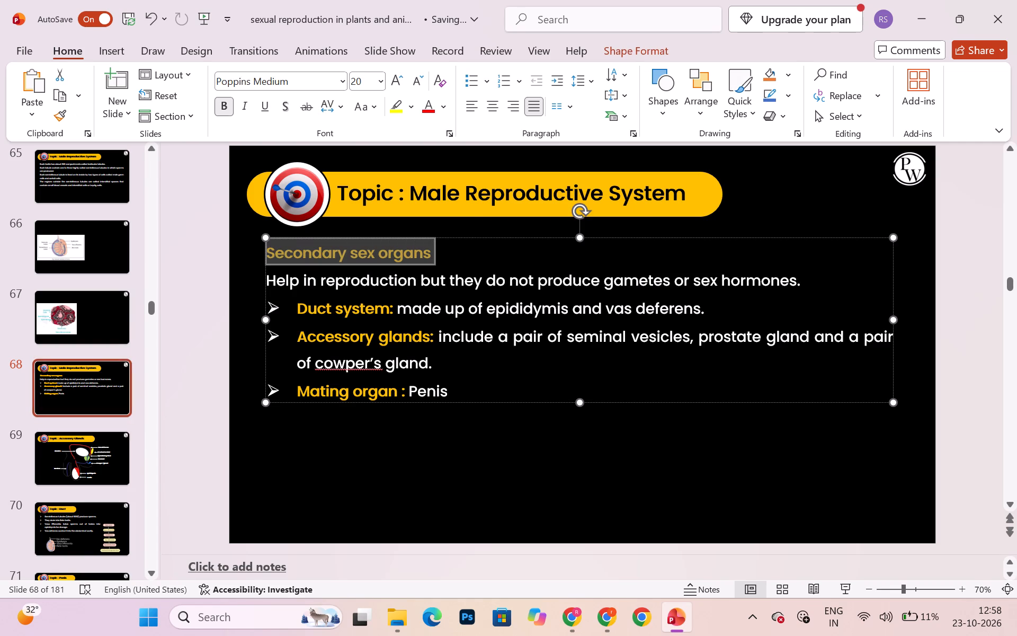
drag(426, 251, 439, 251)
key(ctrl+c)
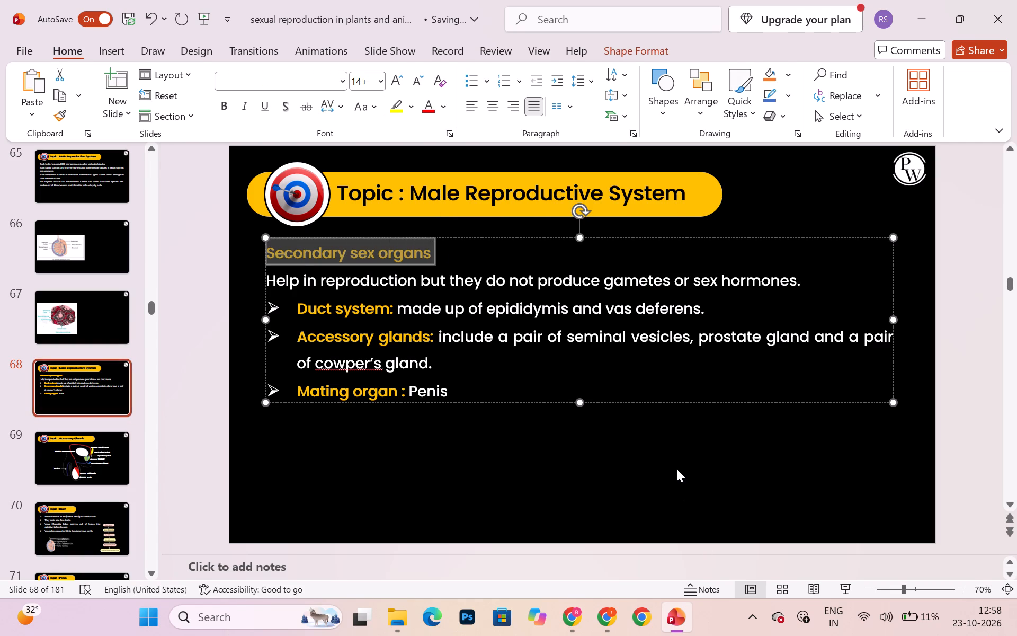
click(676, 469)
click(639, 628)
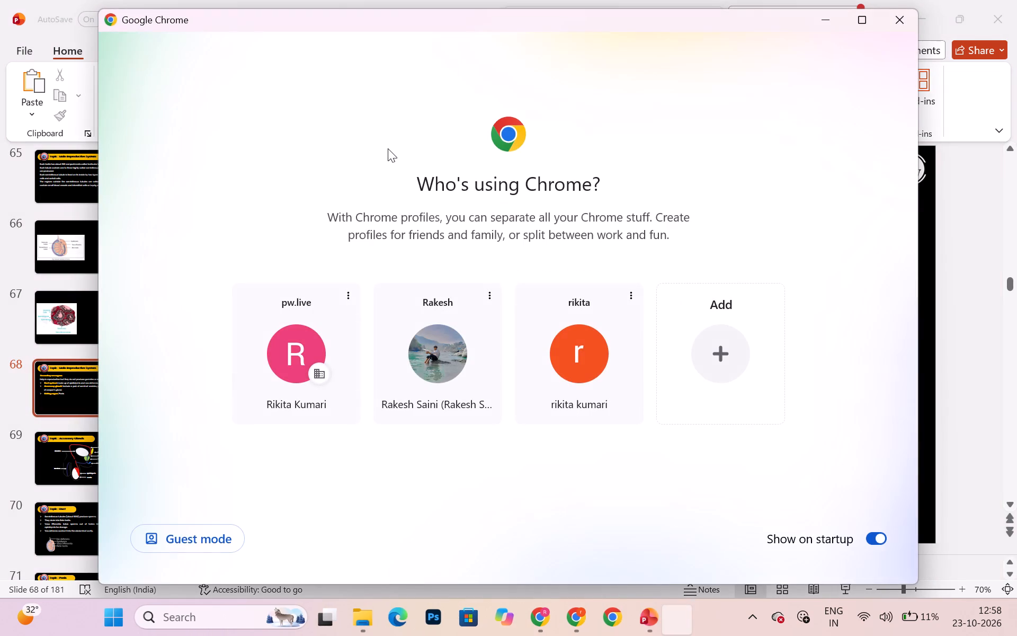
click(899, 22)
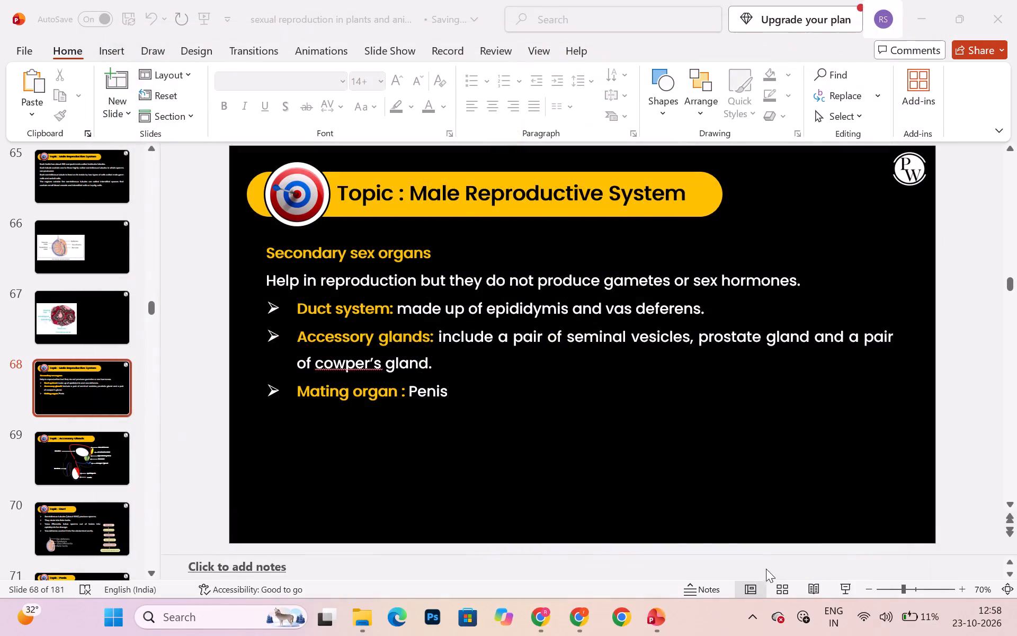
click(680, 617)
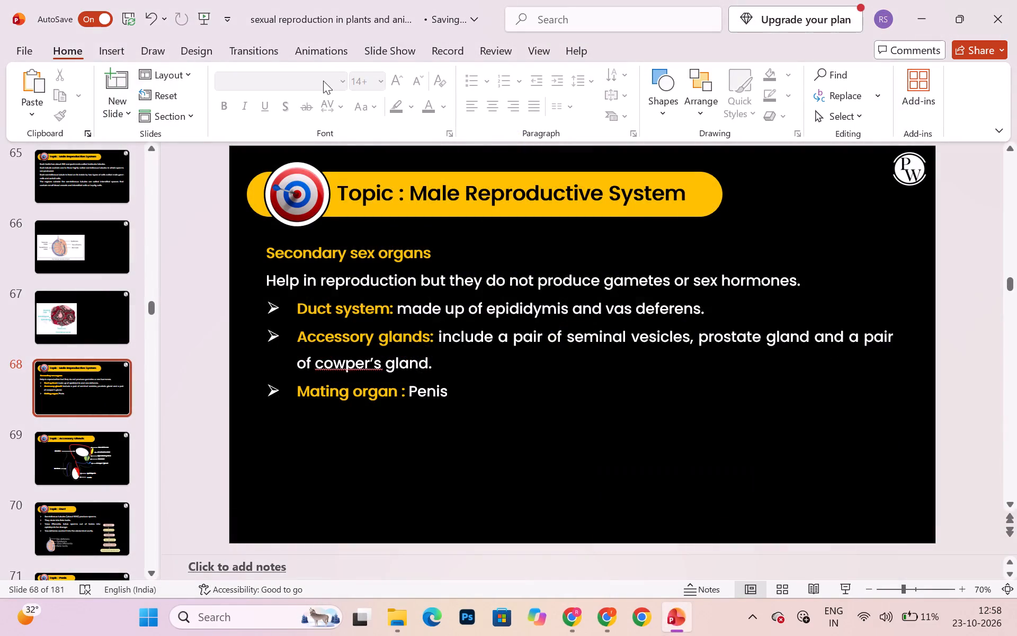
Switch to Chrome, replace the image search with "Secondary sex organs" and browse the results for a suitable diagram.
click(609, 606)
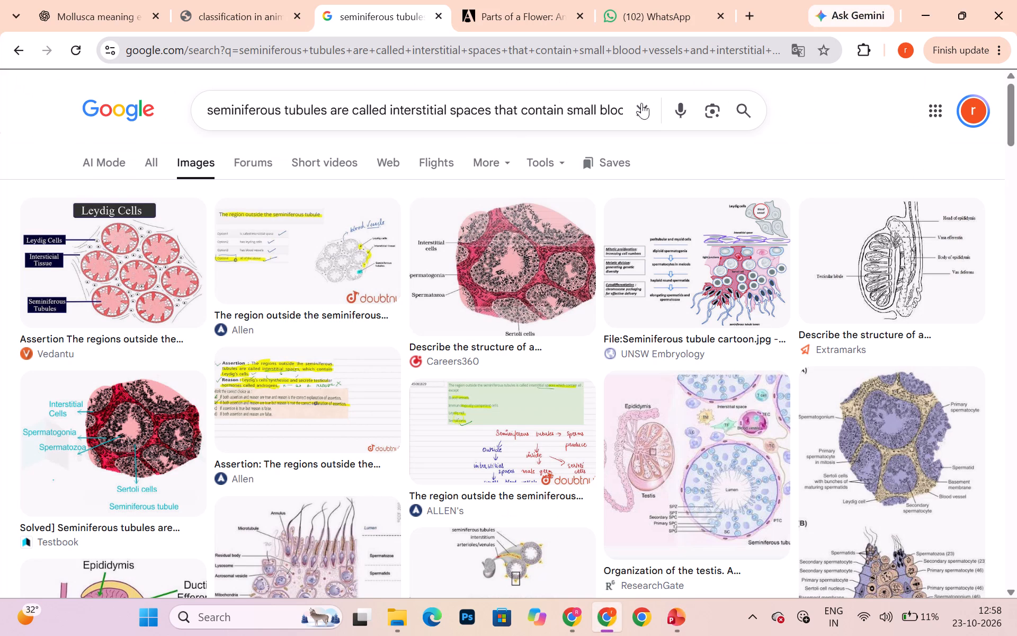
click(639, 111)
key(ctrl+v)
key(Return)
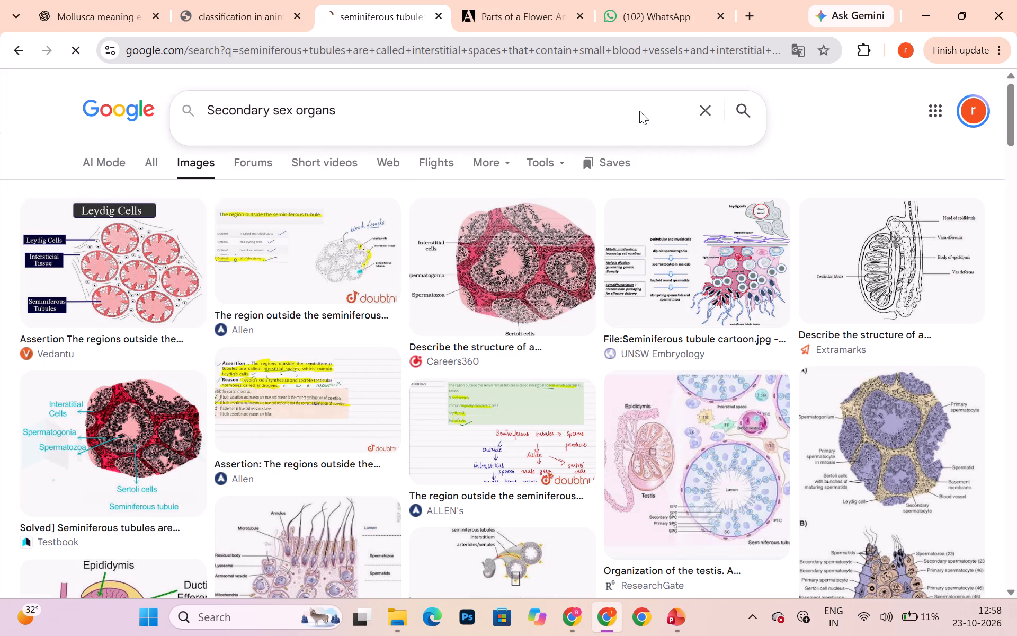
scroll(598, 378, down, 1)
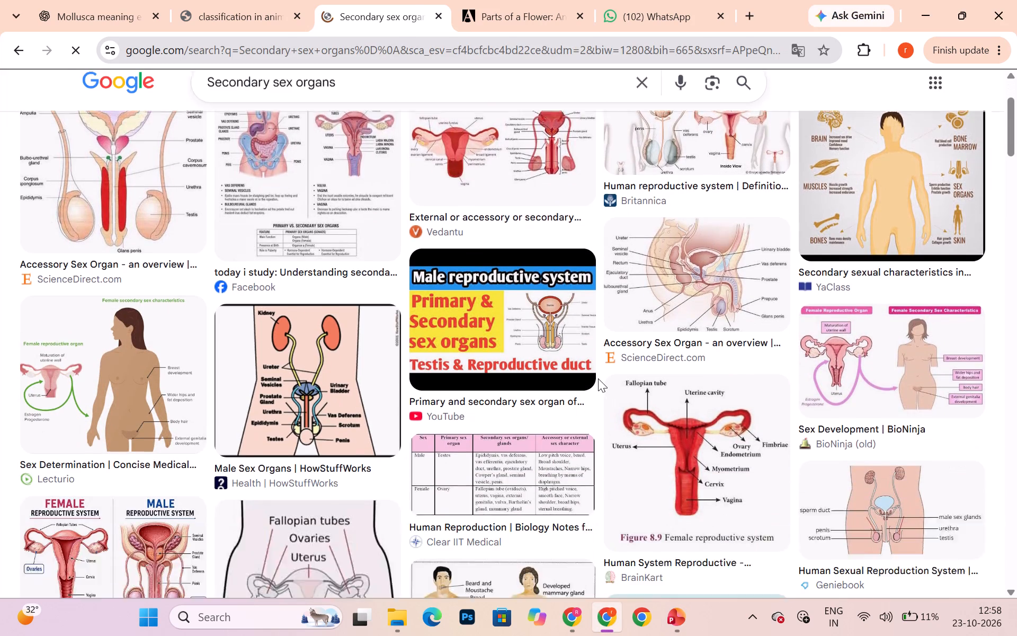
Refine the image search to "Secondary sex organs ducts".
scroll(598, 378, down, 2)
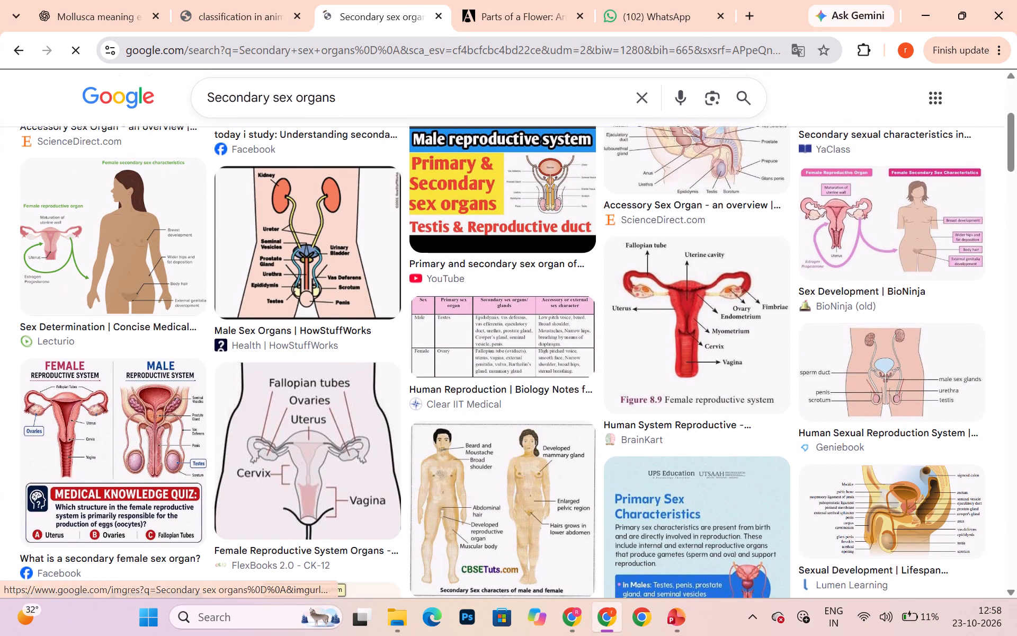
click(433, 102)
key(space)
text(ducts)
key(Return)
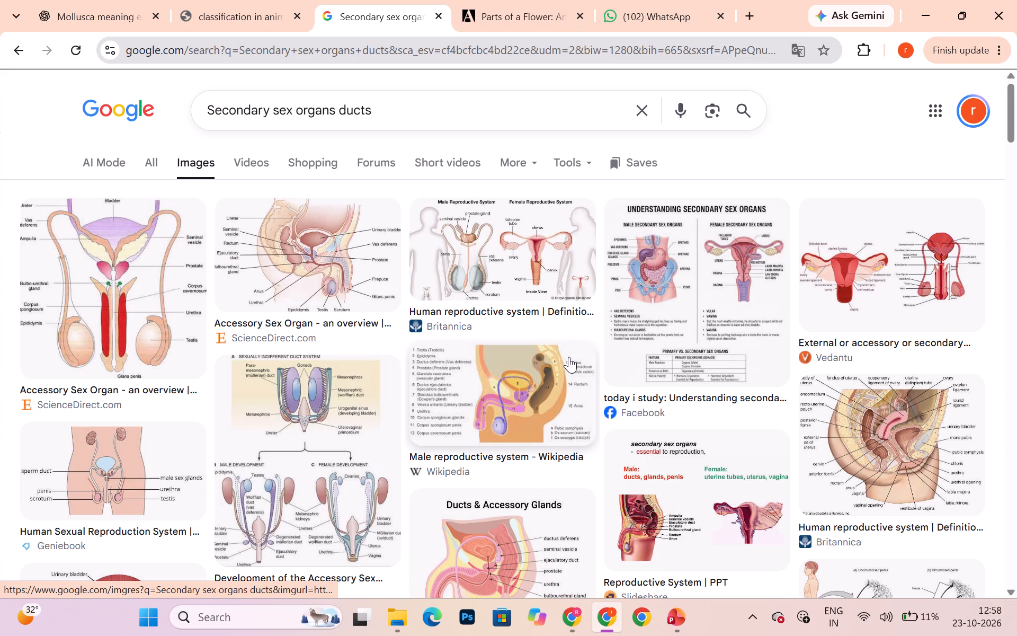
Switch to PowerPoint and copy the slide 68 text from "Duct system" through "Accessory glands".
click(269, 0)
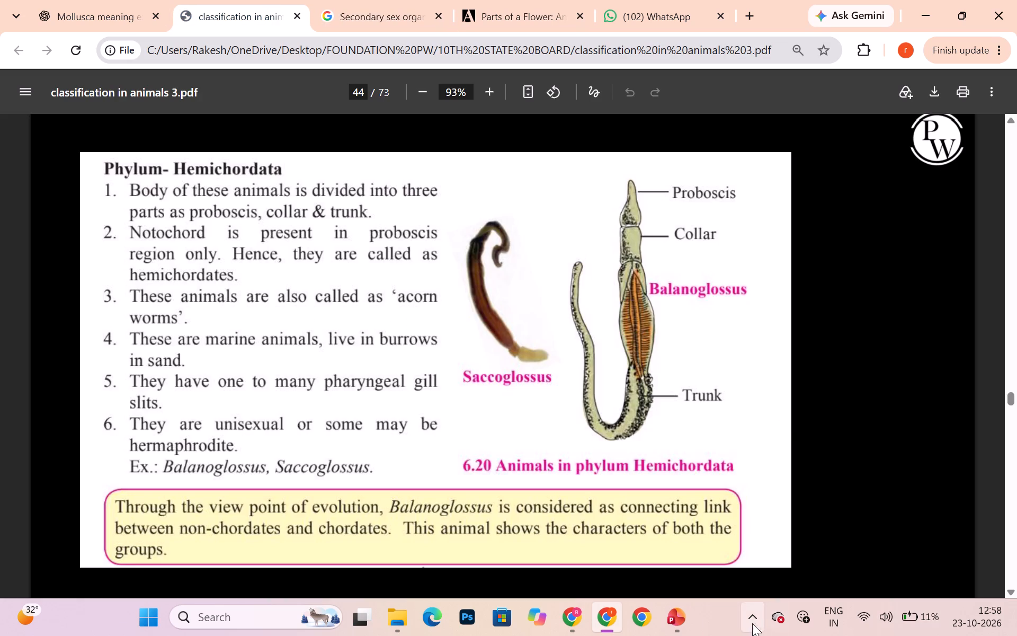
click(686, 614)
click(468, 440)
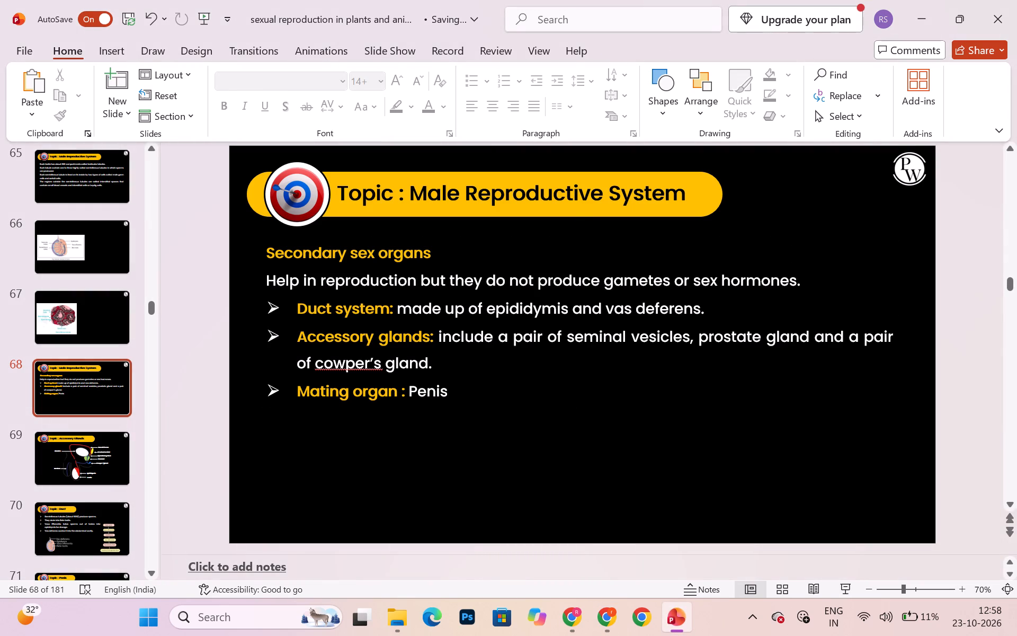
drag(270, 259, 366, 257)
click(366, 257)
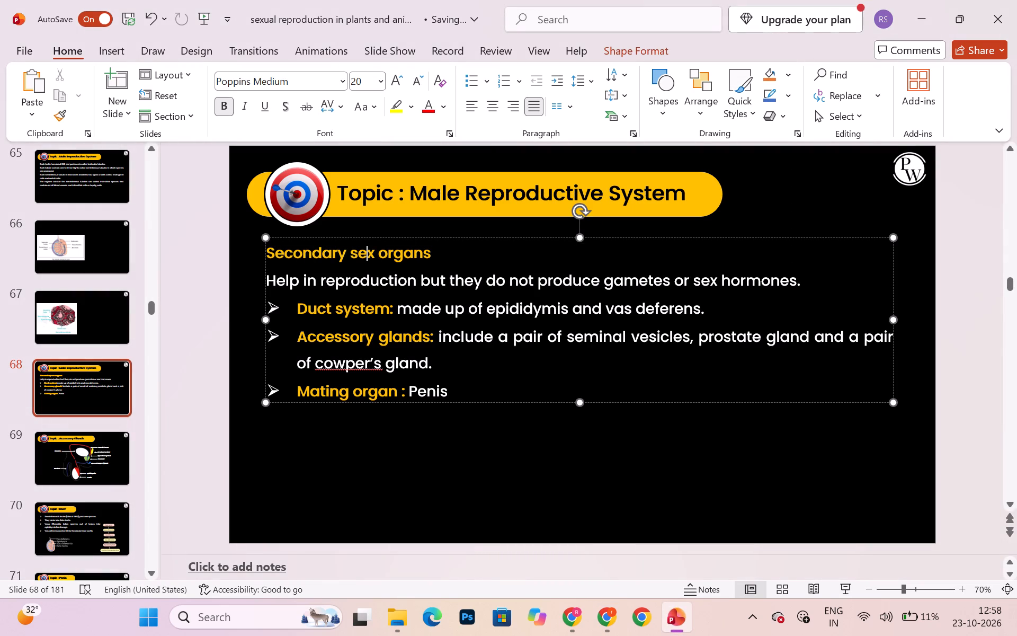
drag(299, 306, 375, 337)
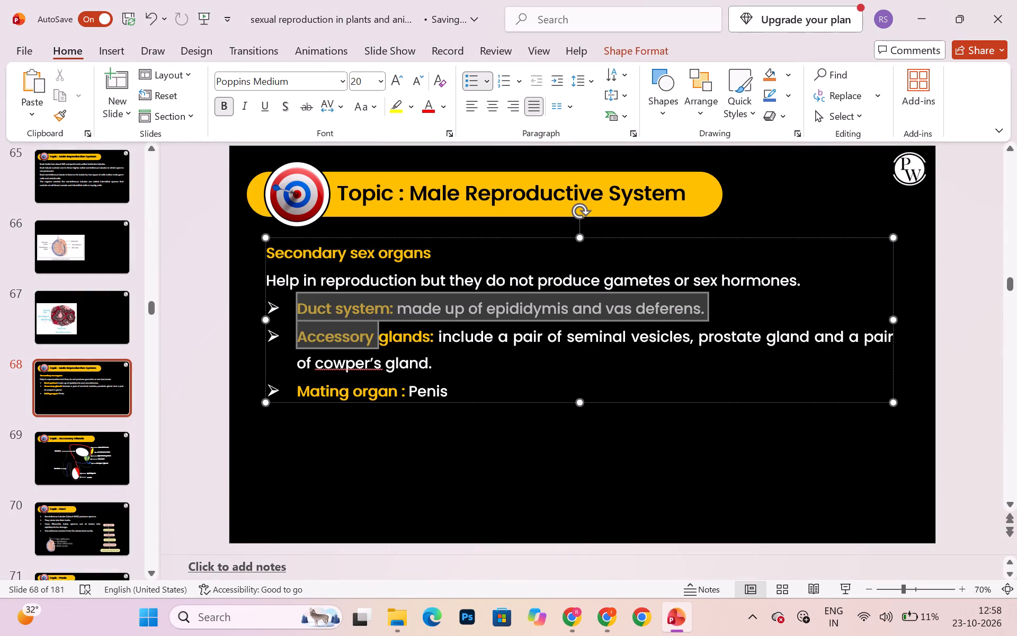
drag(375, 337, 424, 346)
key(ctrl+c)
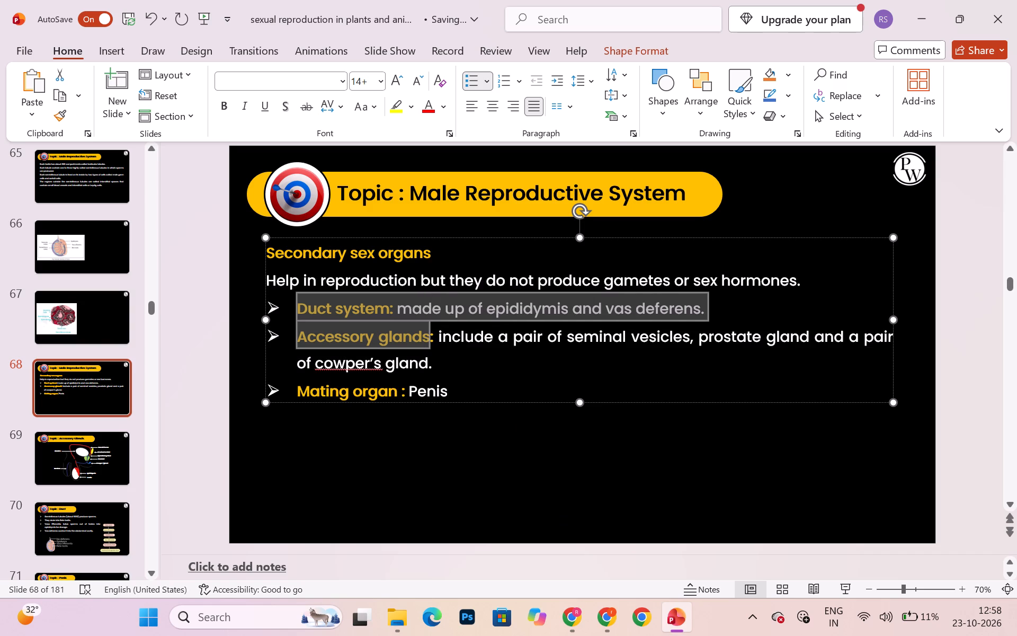
Switch to Chrome and replace the "Secondary sex organs ducts" image search with the copied duct system and accessory glands text.
click(601, 613)
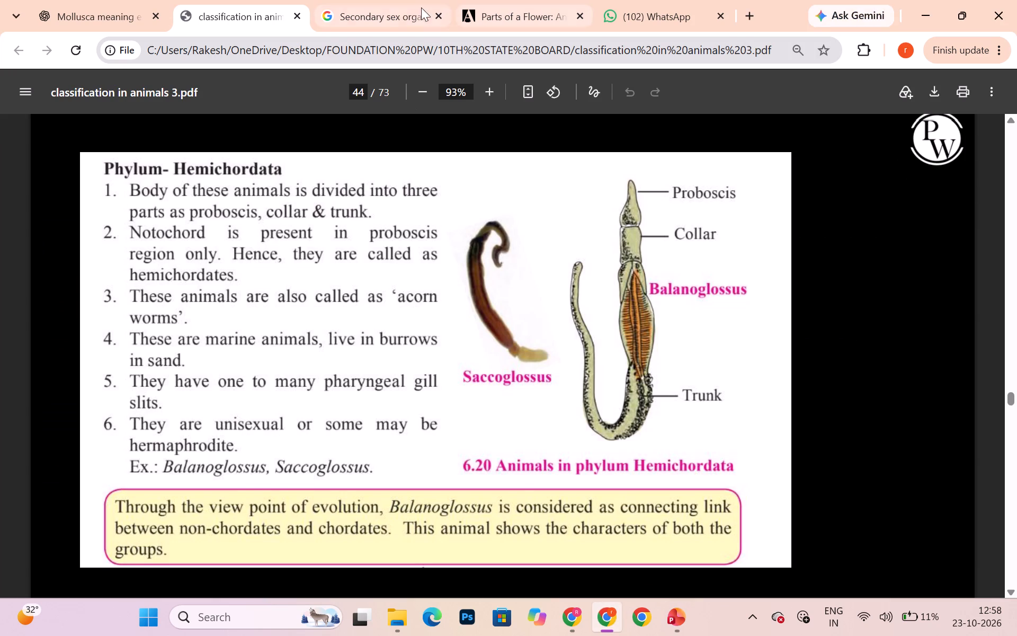
click(382, 4)
triple_click(431, 102)
click(431, 102)
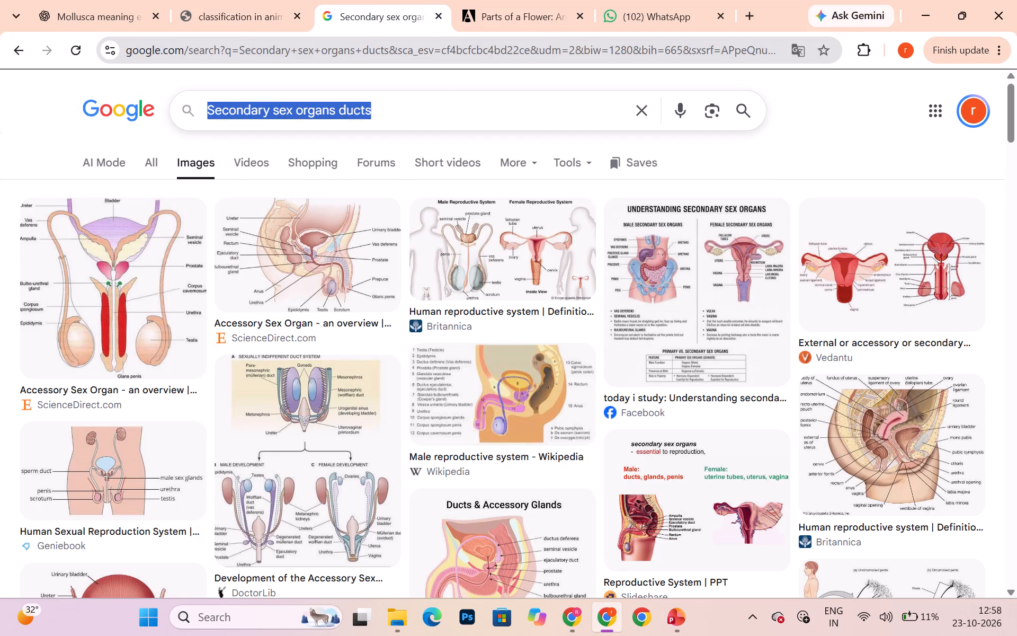
key(BackSpace)
key(ctrl+v)
key(Return)
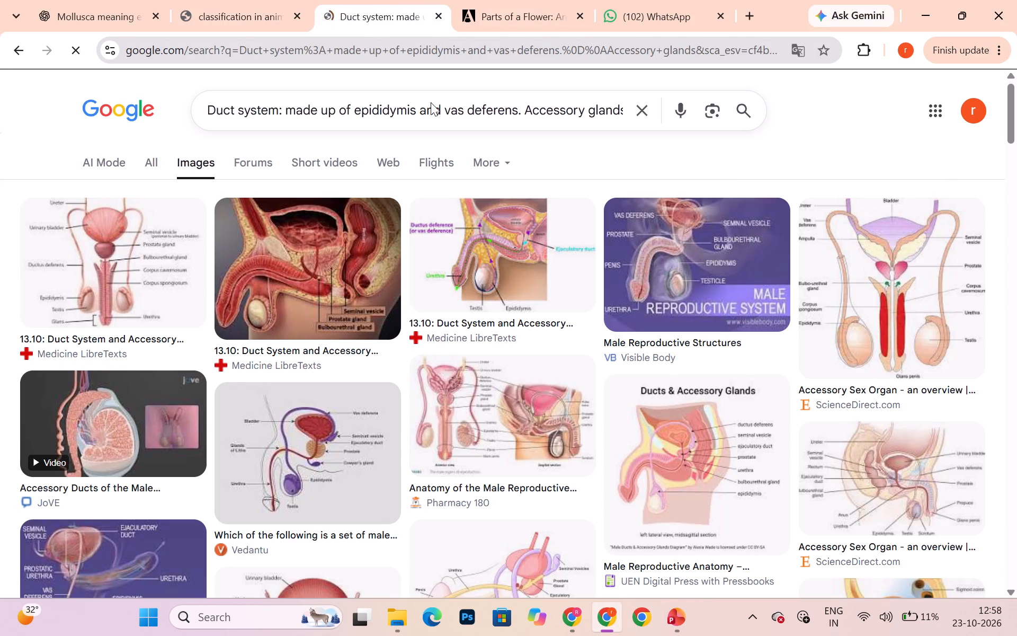
Find the Frontiers diagram of the male ducts, seminal vesicles and prostate in the image results and copy the image.
scroll(427, 346, down, 3)
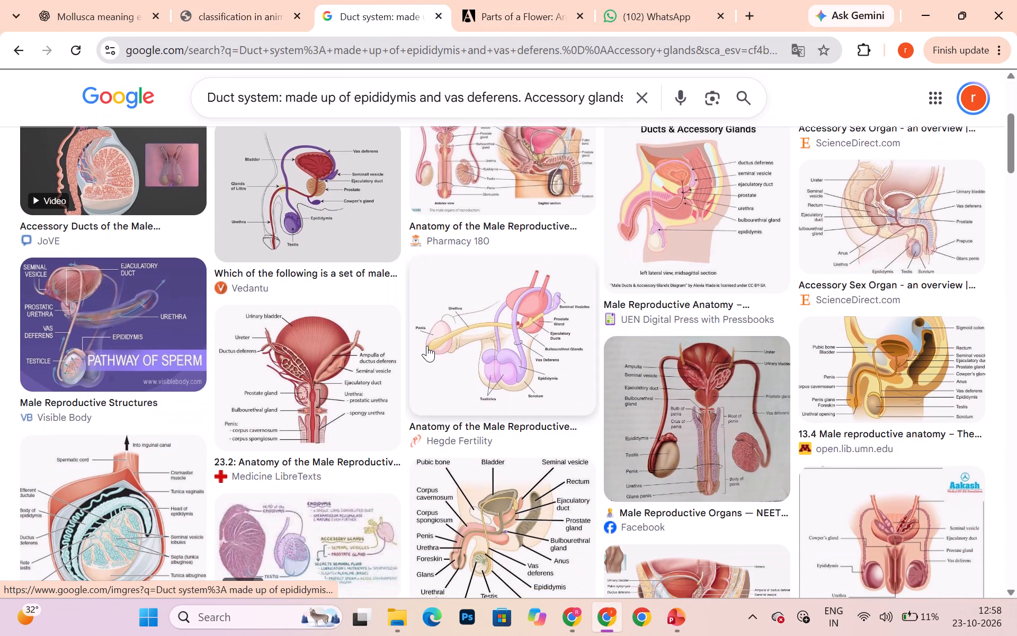
scroll(427, 346, down, 2)
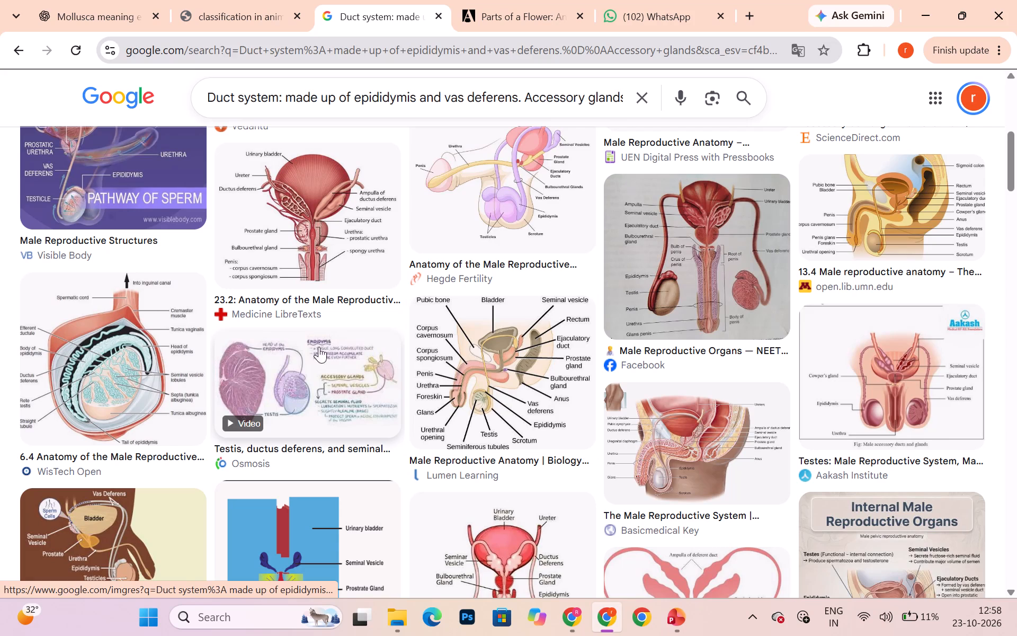
scroll(392, 391, down, 2)
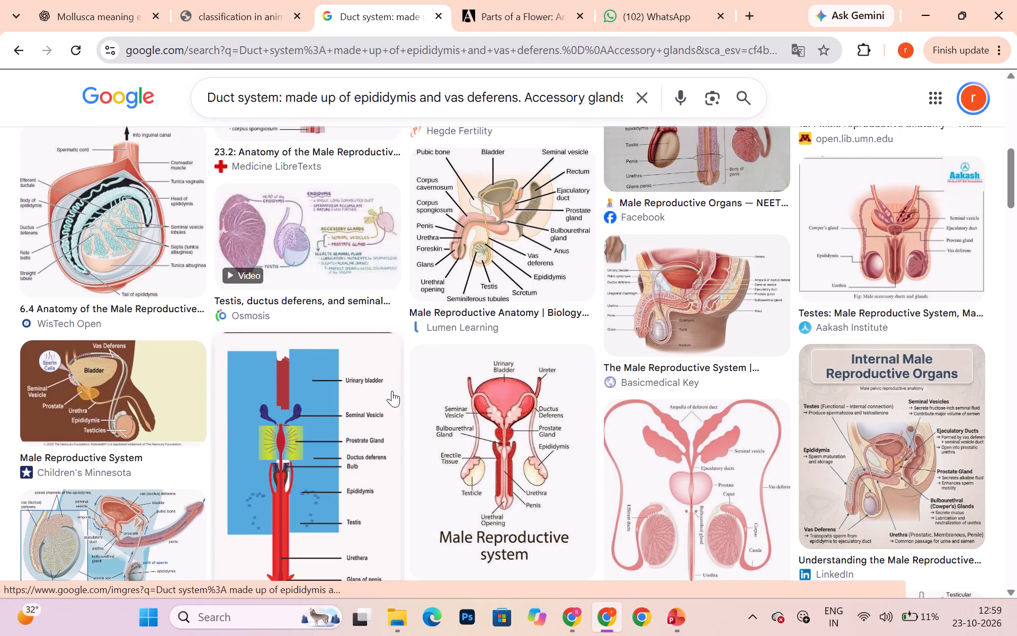
scroll(653, 408, down, 1)
click(653, 408)
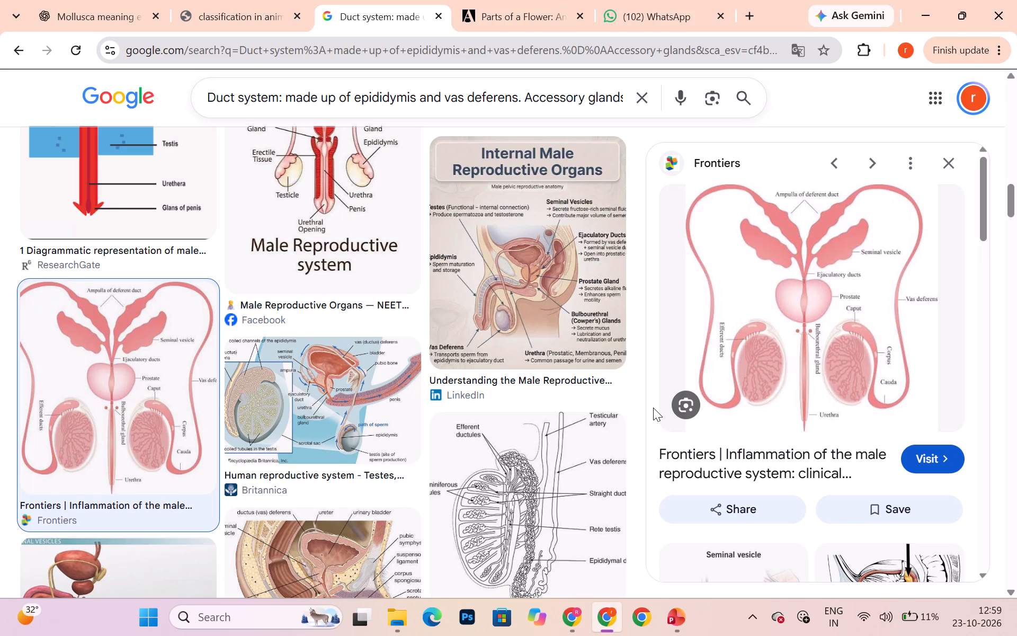
right_click(791, 293)
click(676, 486)
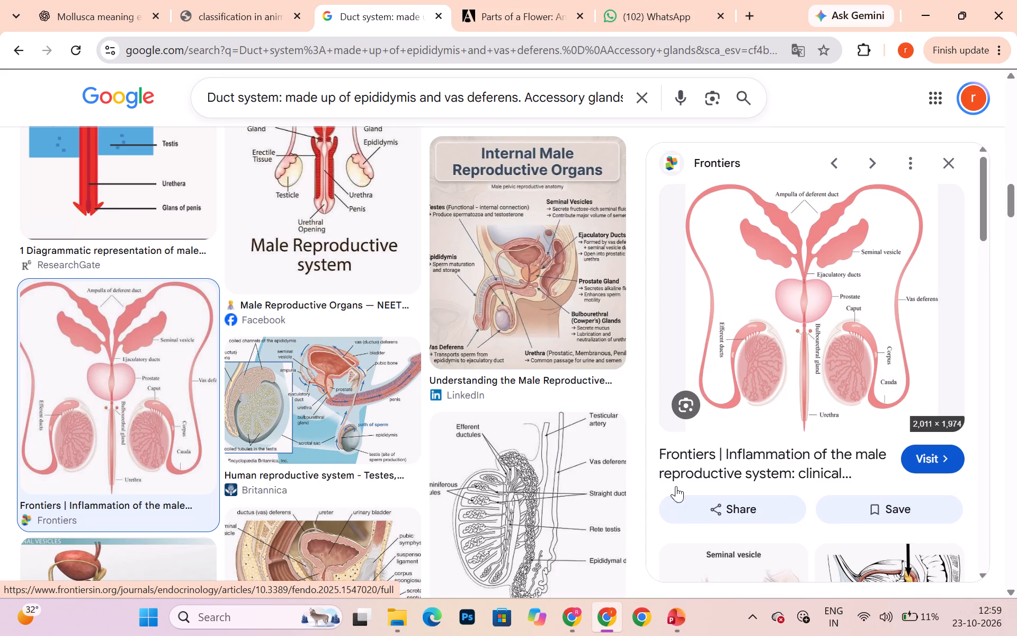
Back in PowerPoint, add a new slide after slide 68 and give it the blank logo-only layout.
click(678, 614)
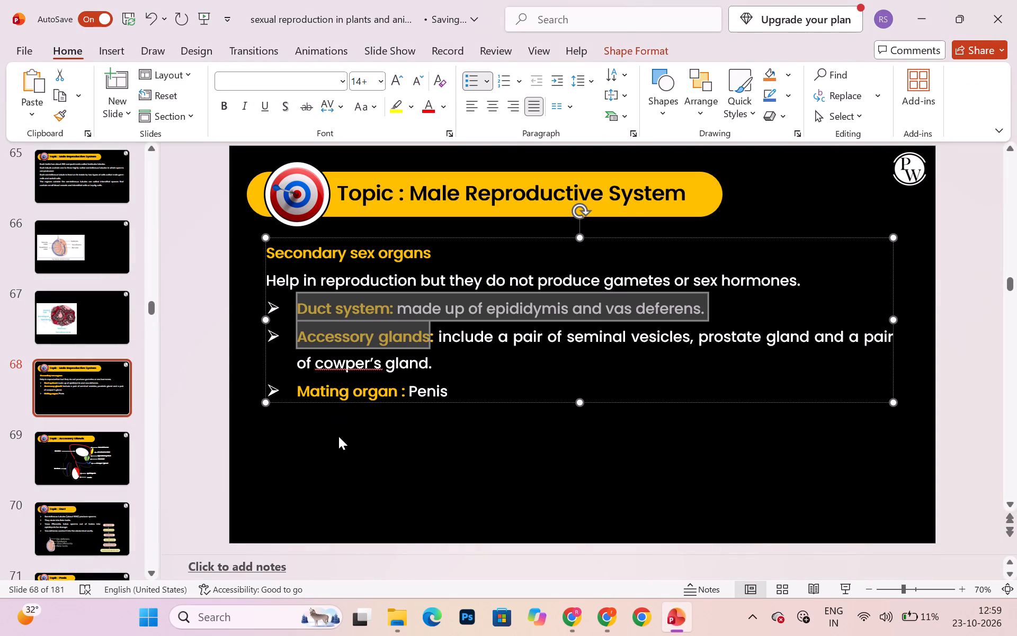
click(338, 441)
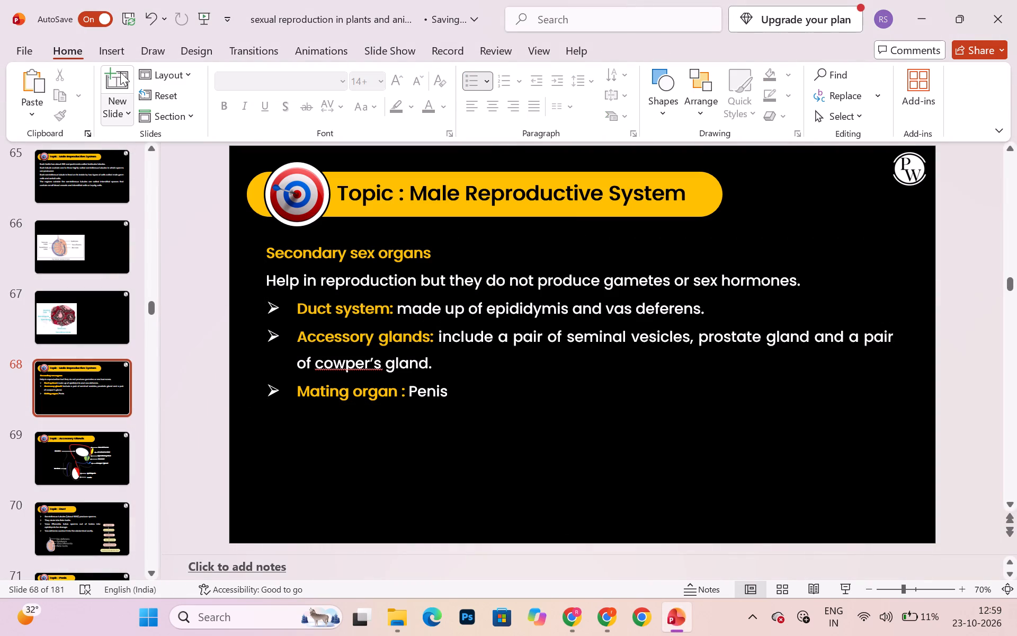
click(120, 72)
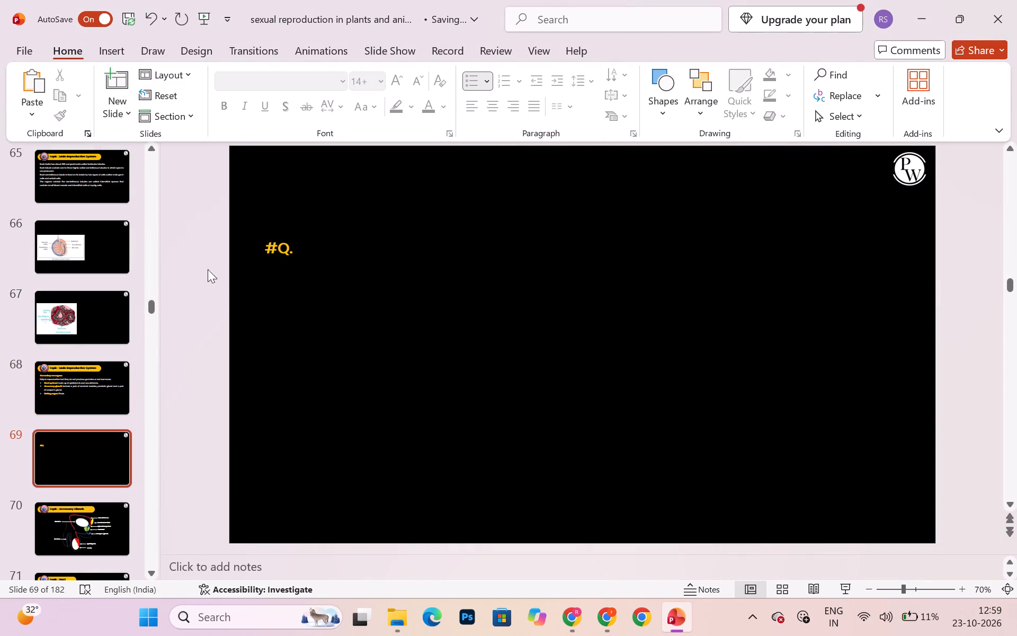
click(303, 299)
click(160, 72)
click(172, 129)
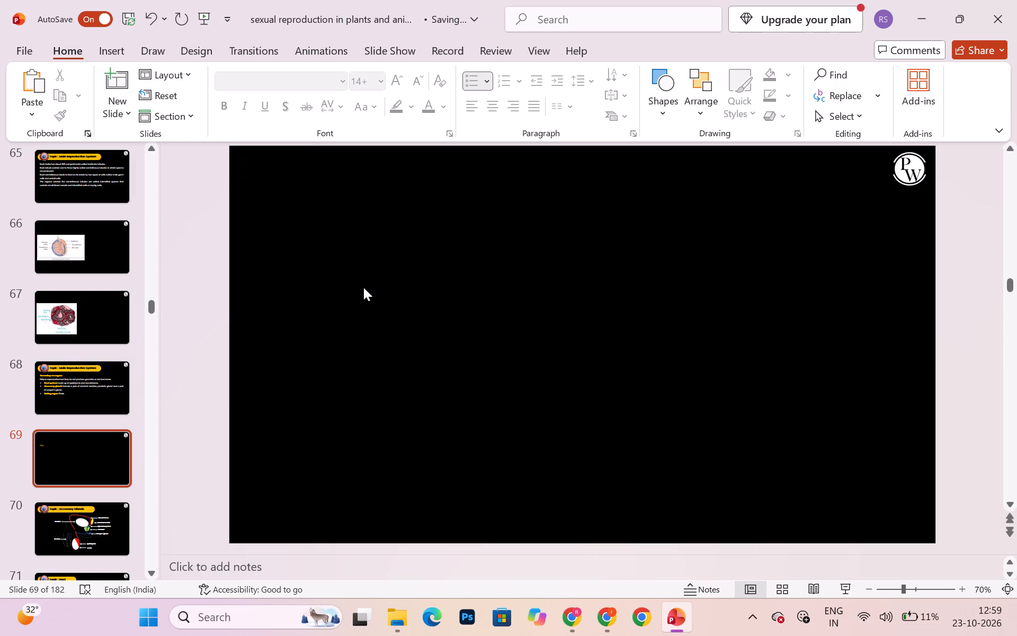
Paste the copied duct diagram onto slide 69, shrink it, move it to the slide's left side and enlarge it slightly.
key(ctrl+v)
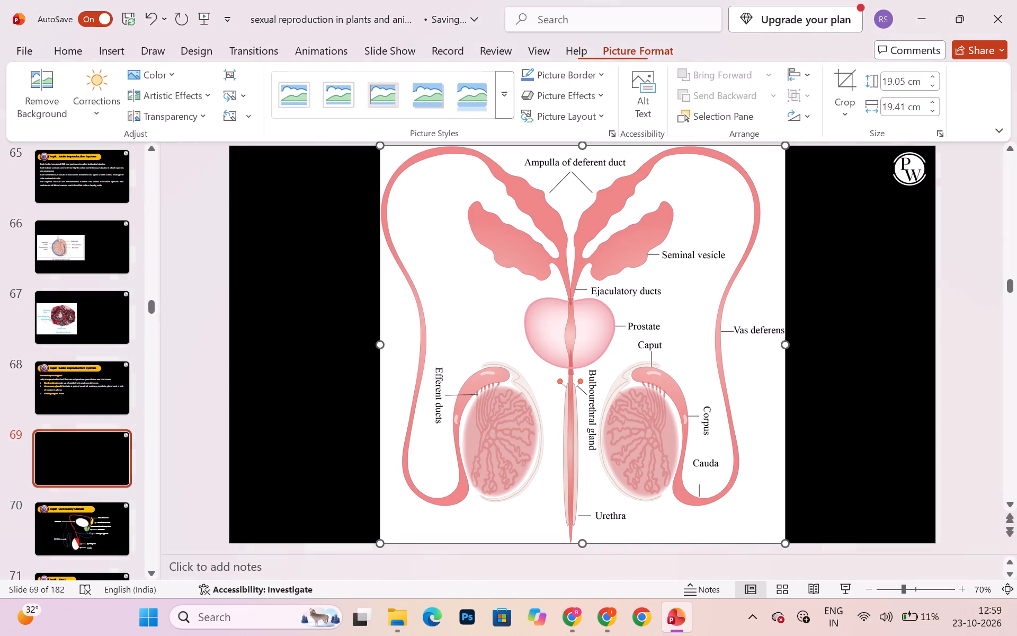
scroll(543, 317, up, 1)
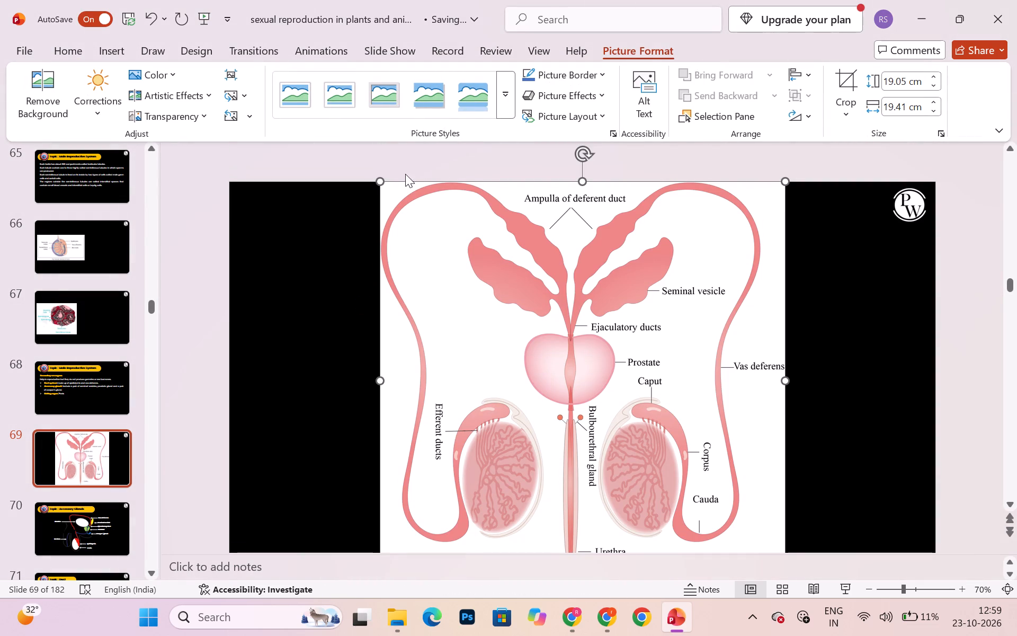
drag(377, 181, 510, 329)
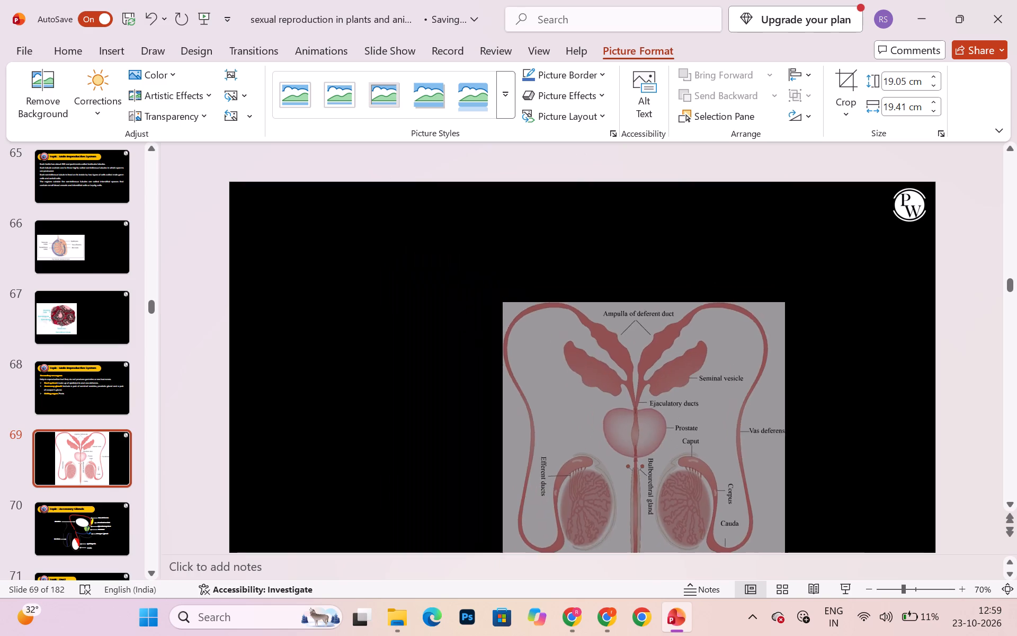
drag(510, 329, 517, 334)
drag(625, 404, 360, 332)
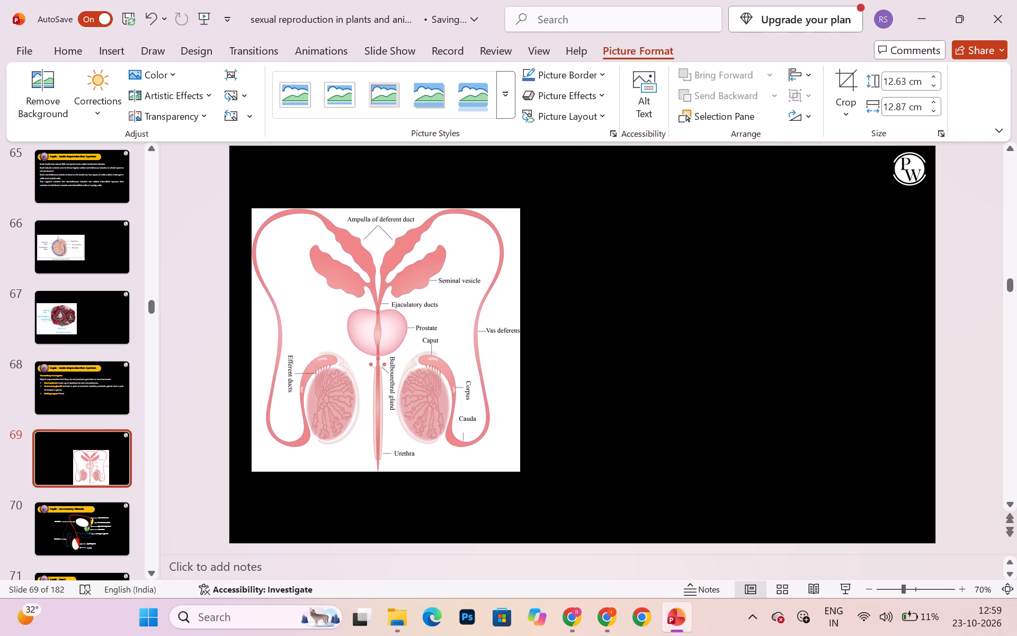
drag(360, 332, 360, 335)
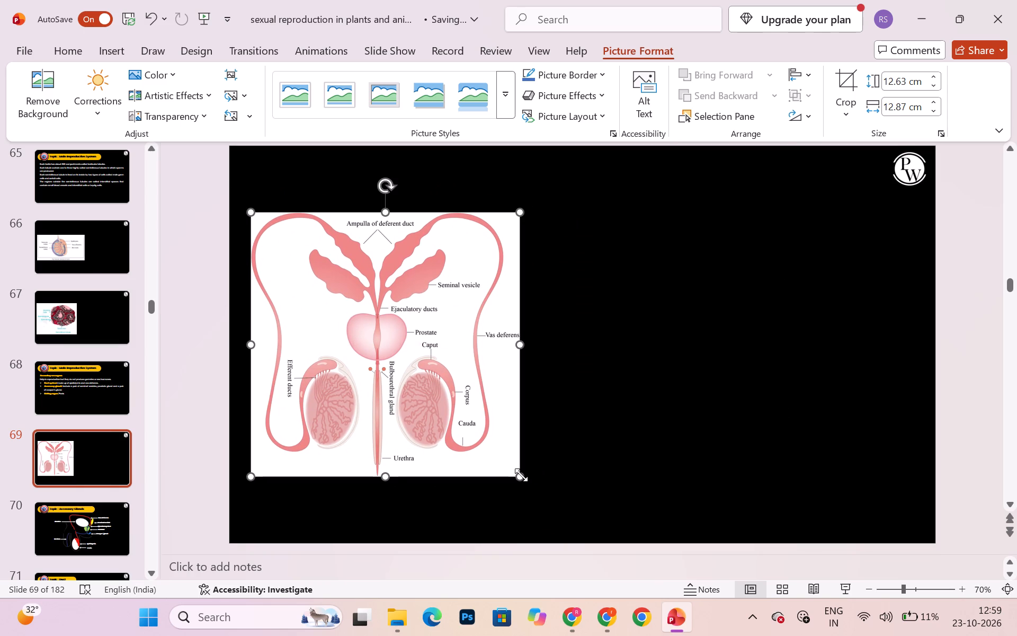
drag(521, 475, 537, 481)
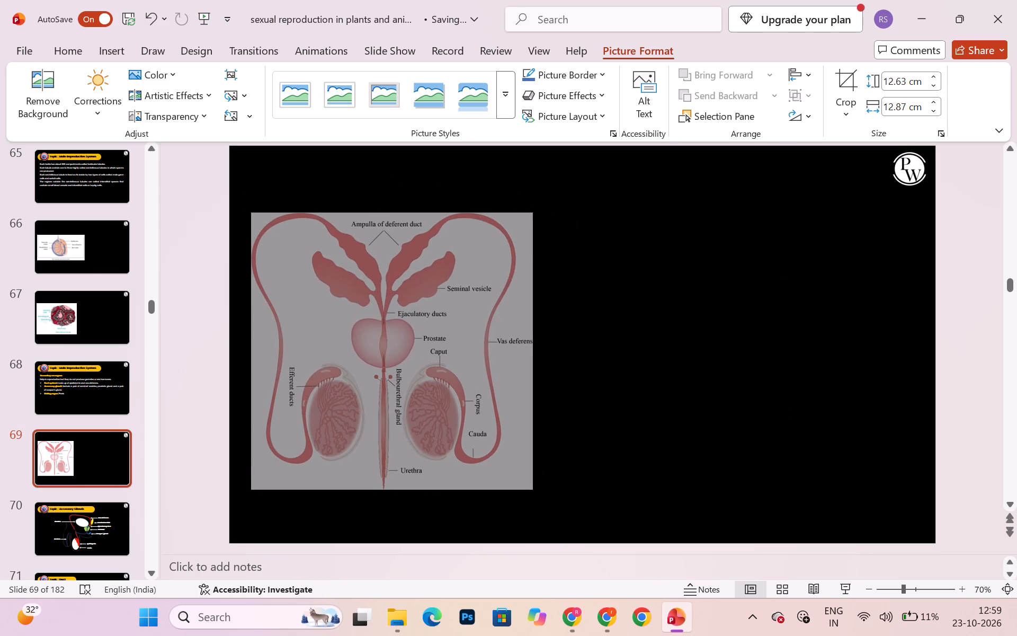
drag(537, 481, 538, 481)
click(576, 483)
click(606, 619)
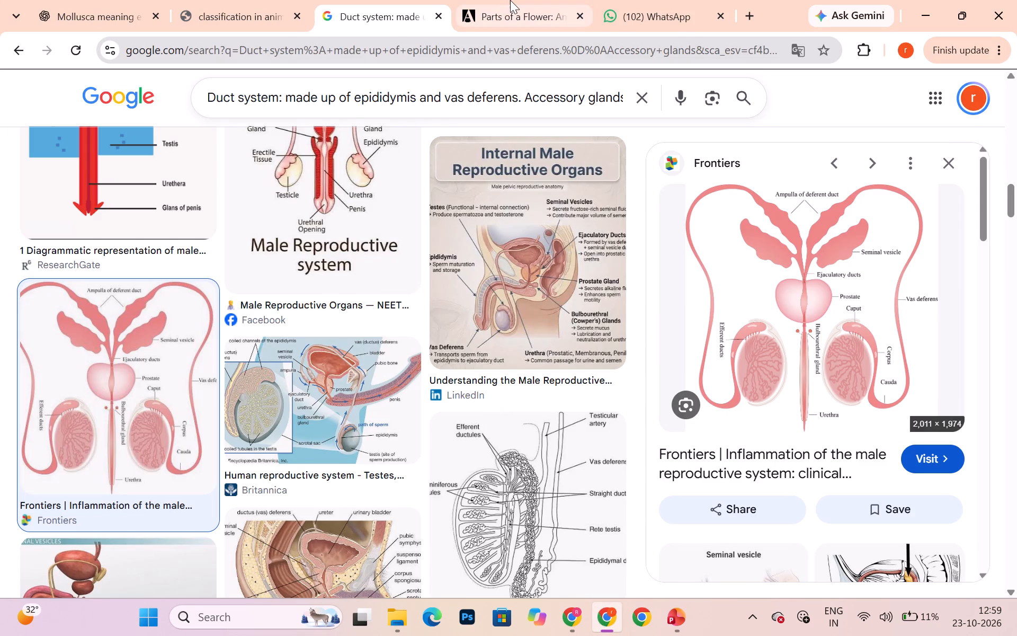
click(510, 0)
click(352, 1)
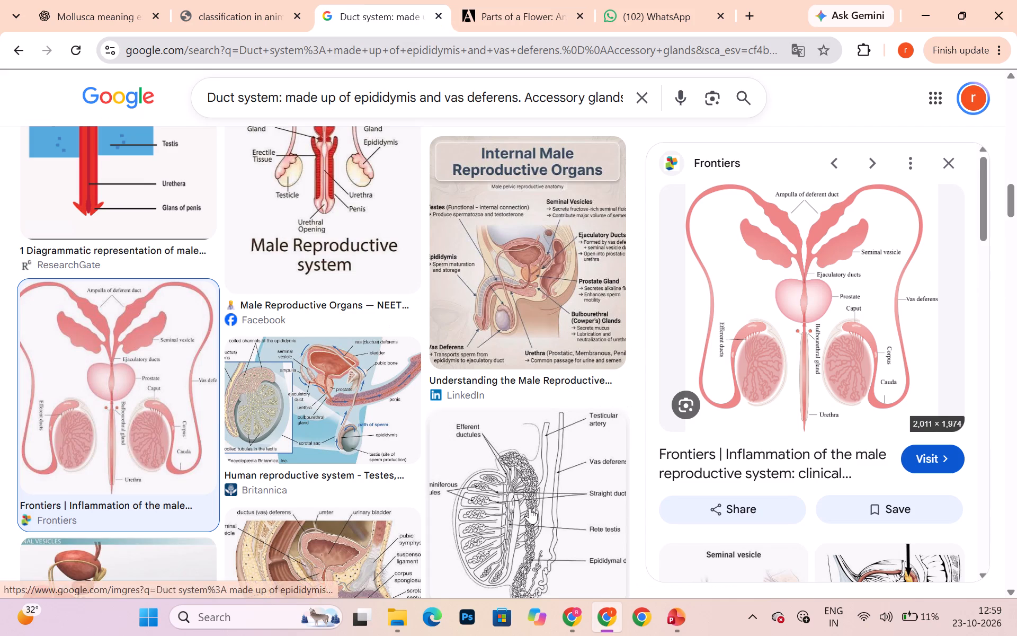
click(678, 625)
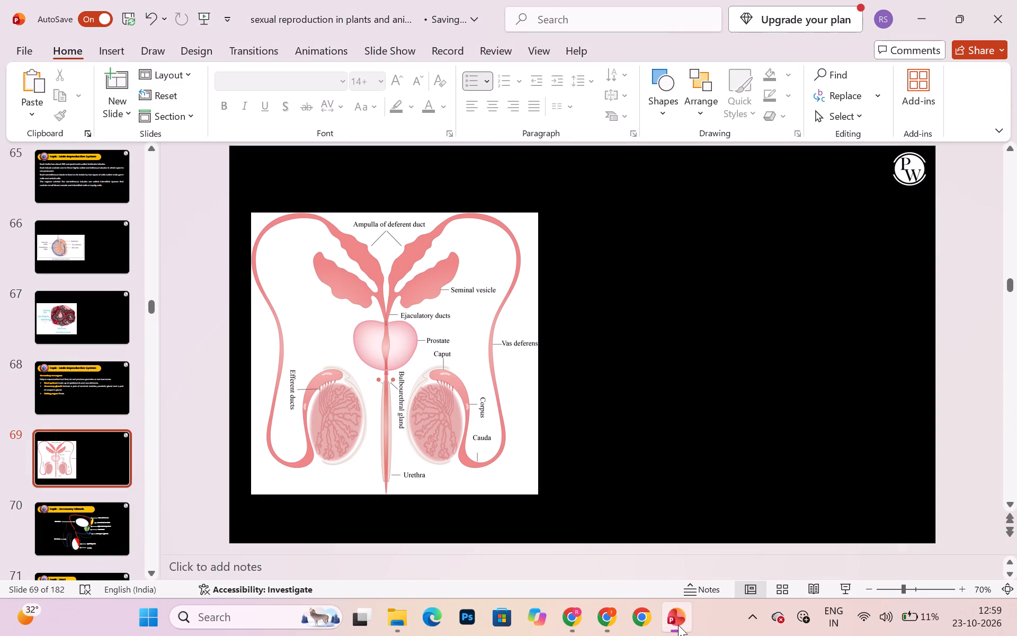
Review the slides after the new duct diagram, from the Duct slide 71 through the Semen slide 73.
click(103, 464)
scroll(103, 464, down, 2)
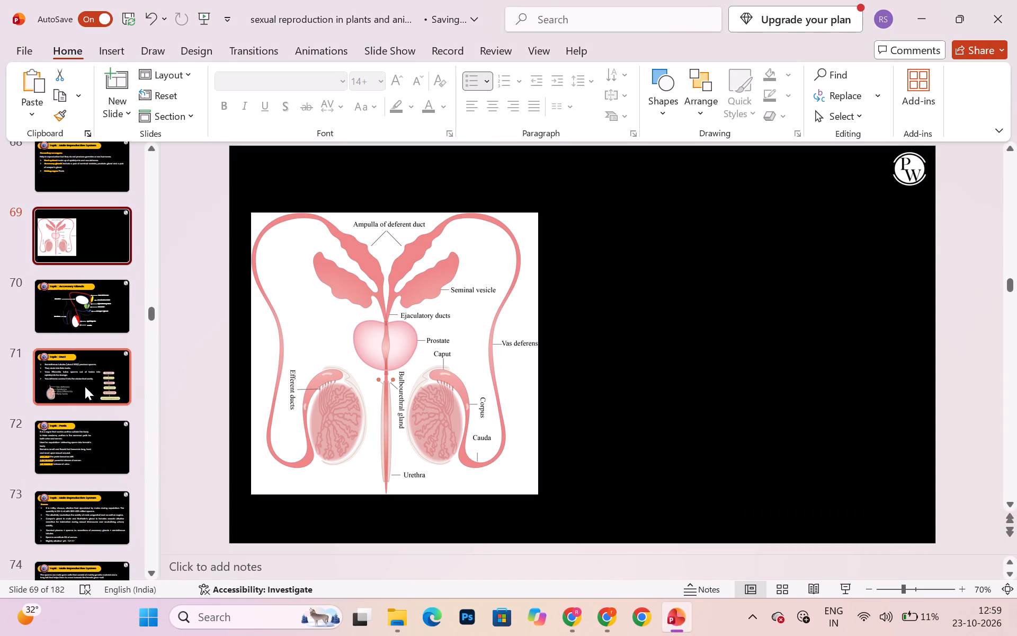
click(76, 387)
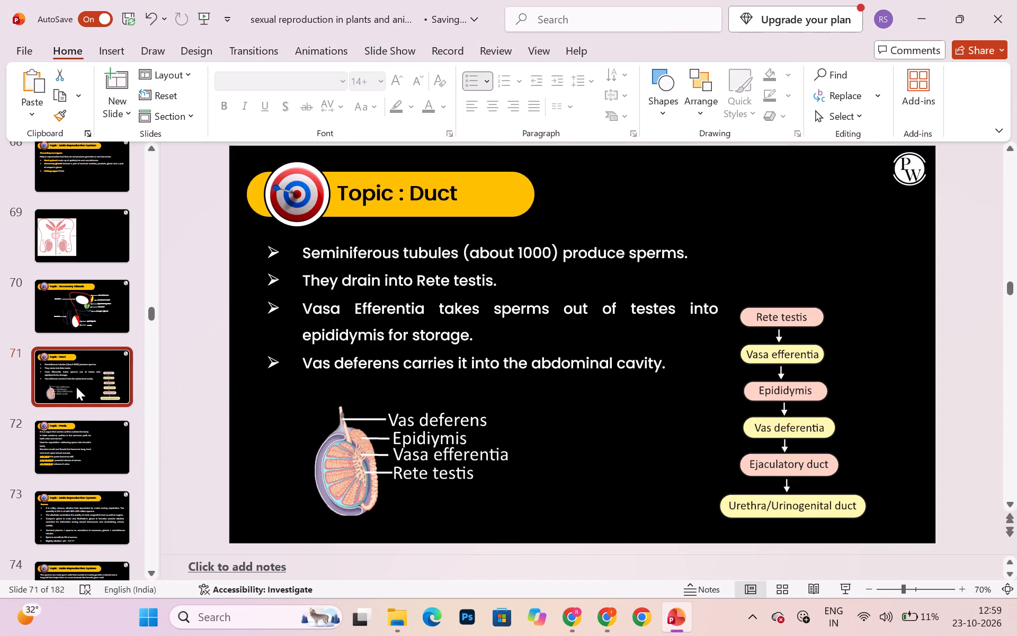
click(68, 464)
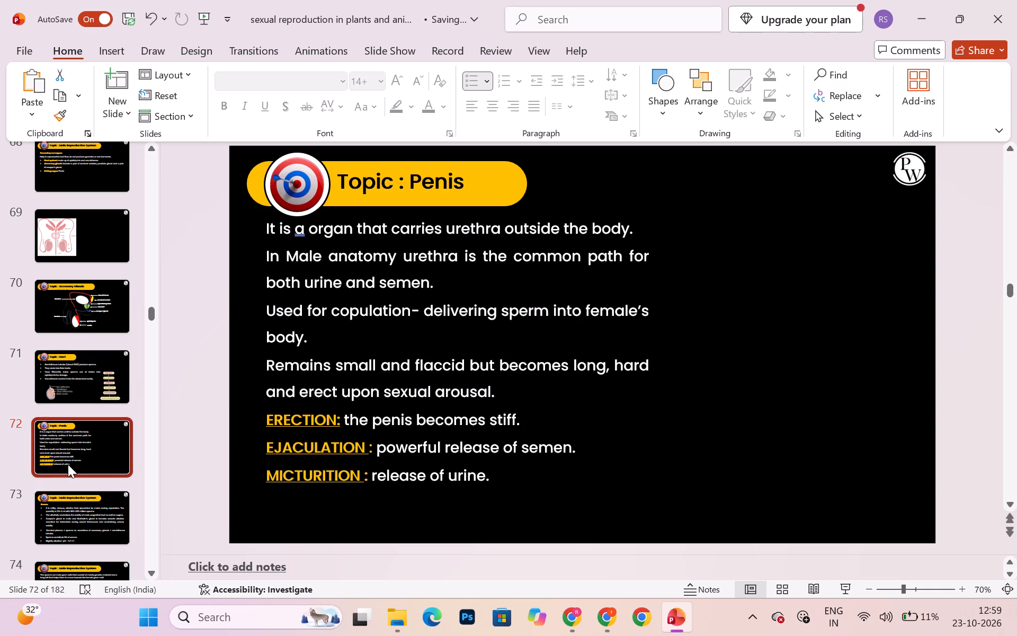
scroll(68, 464, down, 1)
click(67, 402)
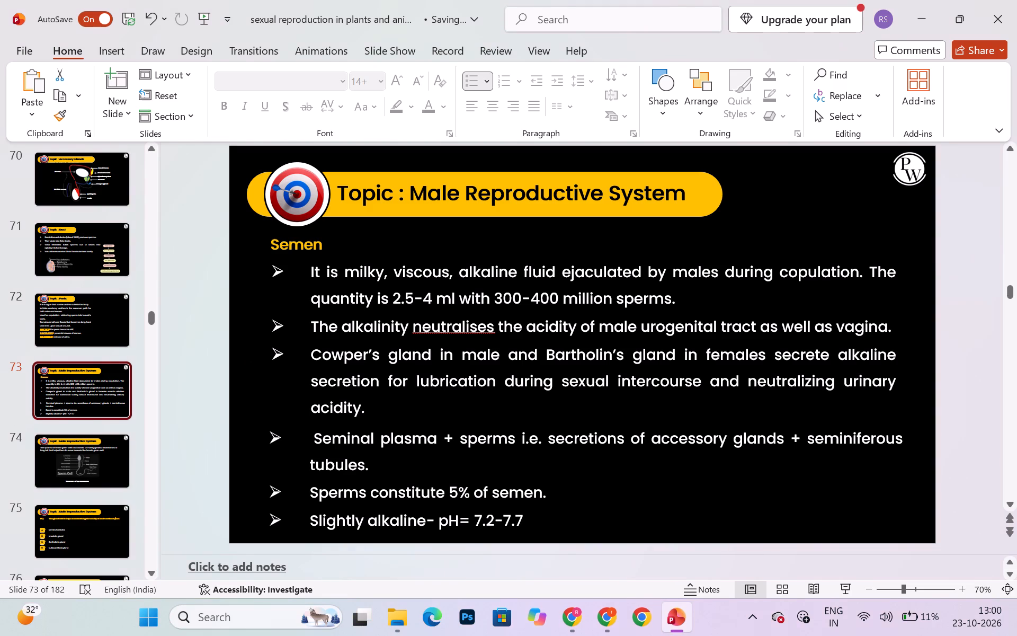
Copy the three bullet points directly under the Semen heading on slide 73, from the milky fluid description to Cowper's gland.
click(283, 253)
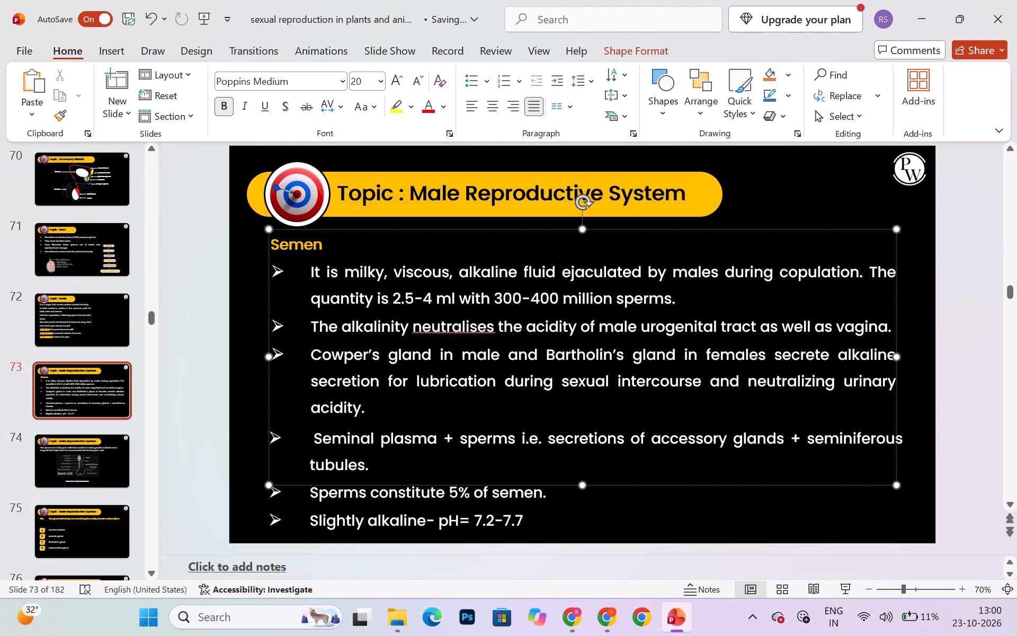
key(ctrl+a)
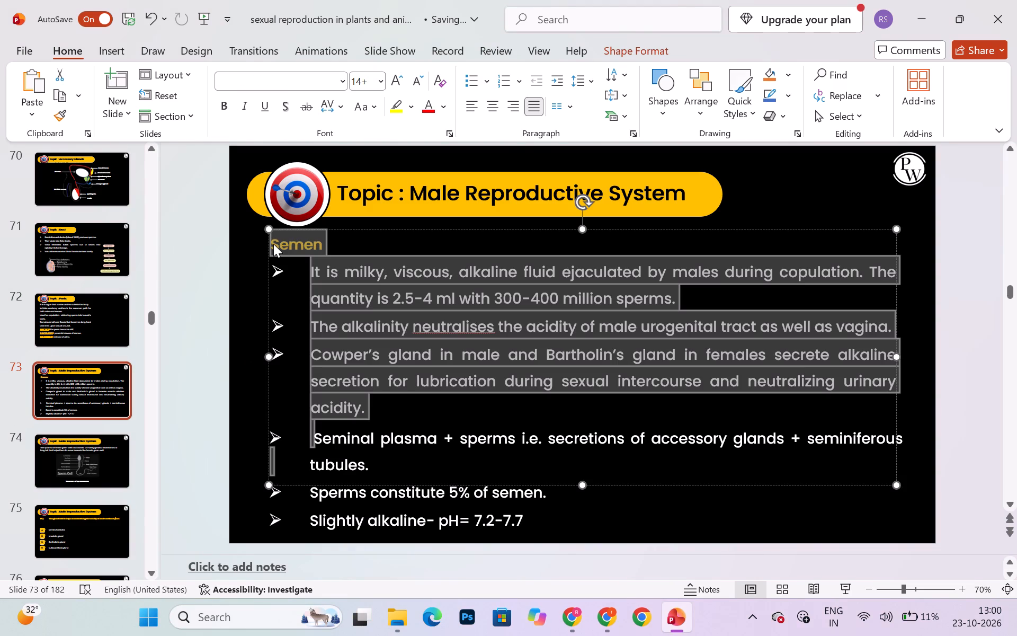
click(383, 370)
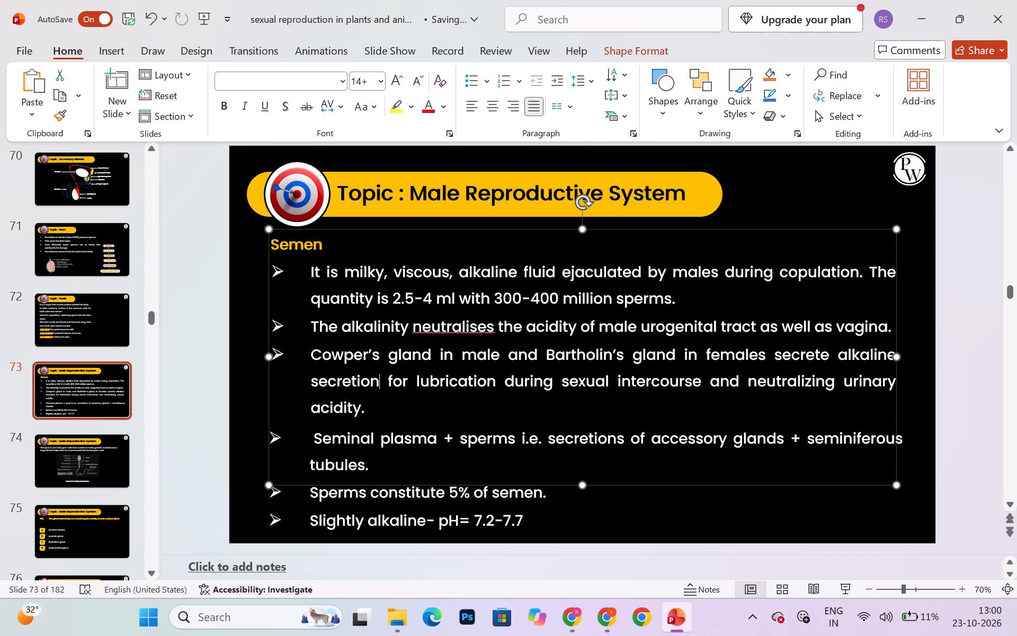
click(287, 240)
key(ctrl+a)
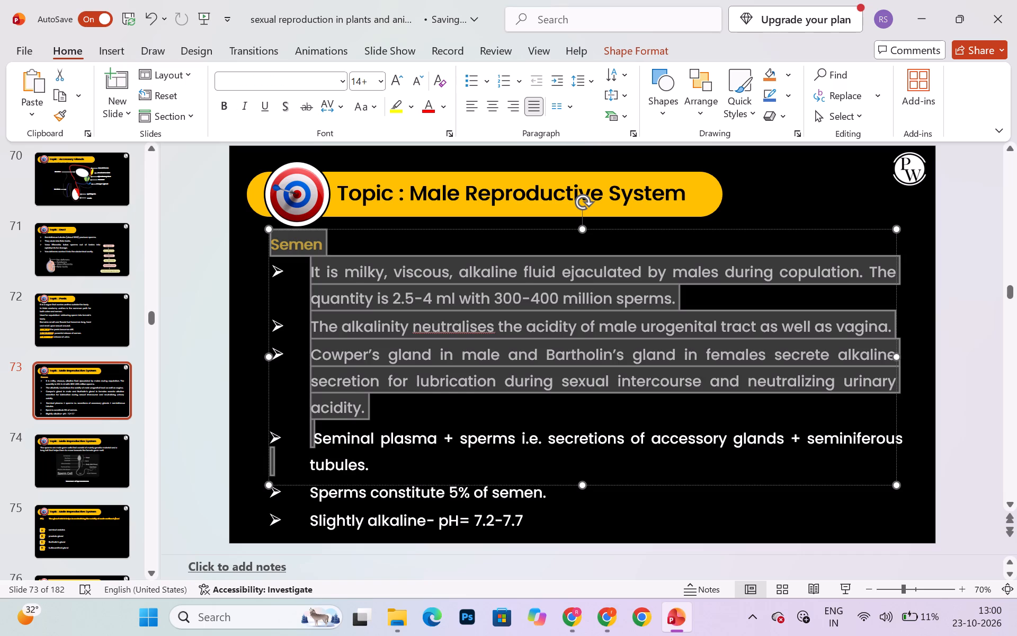
click(291, 265)
drag(272, 238, 274, 239)
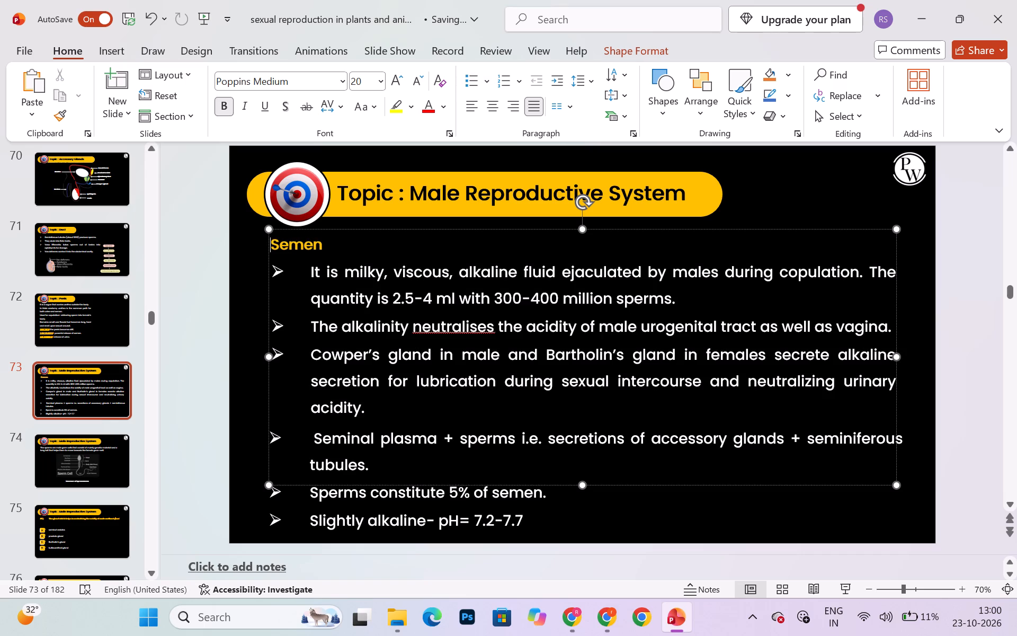
drag(274, 239, 548, 529)
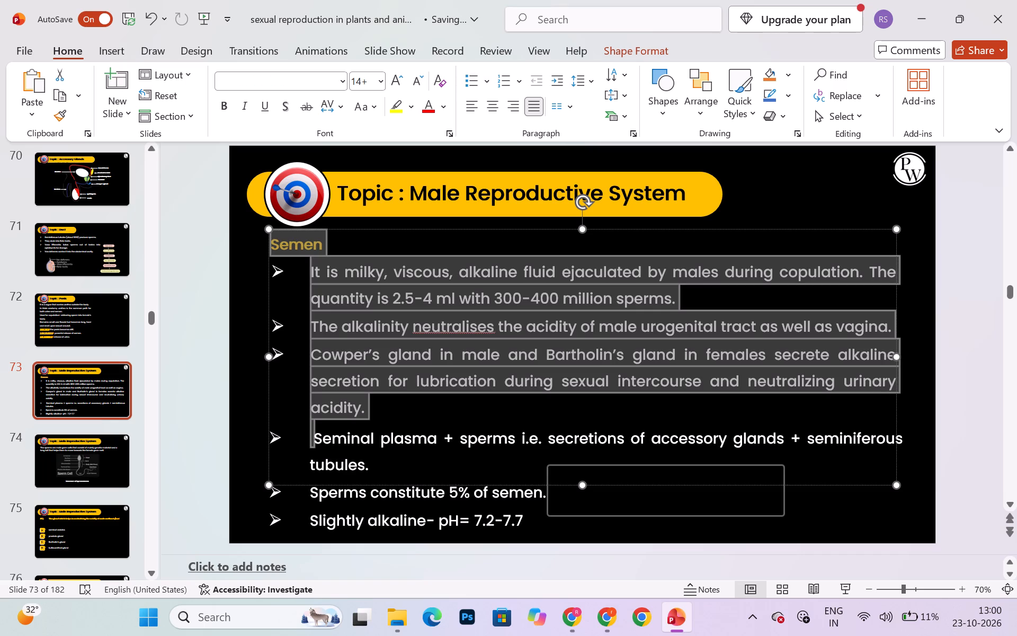
click(497, 485)
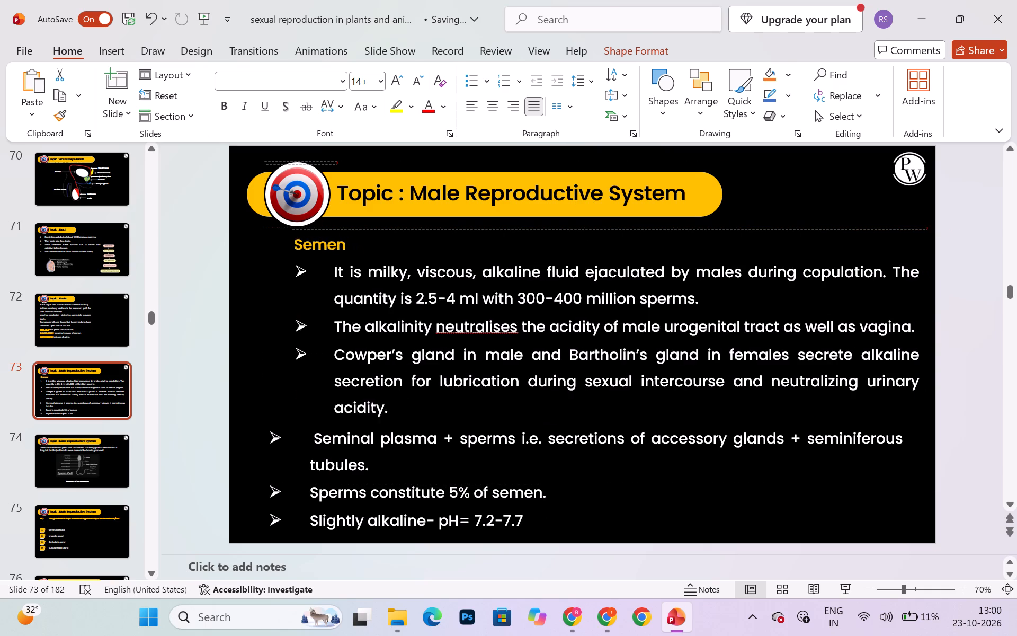
click(495, 552)
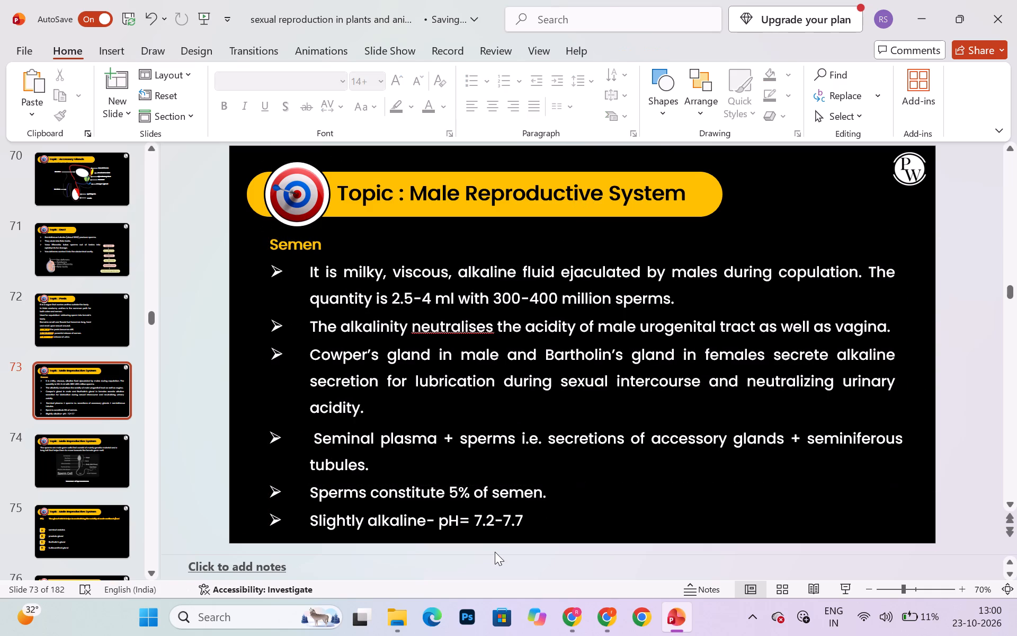
key(ctrl+a)
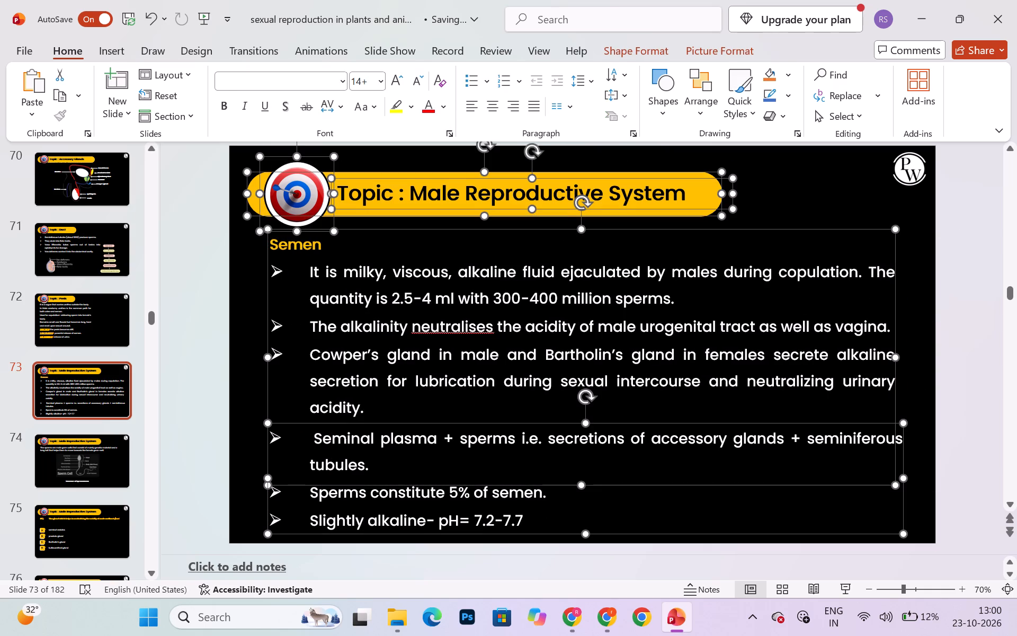
click(333, 264)
drag(309, 269, 374, 420)
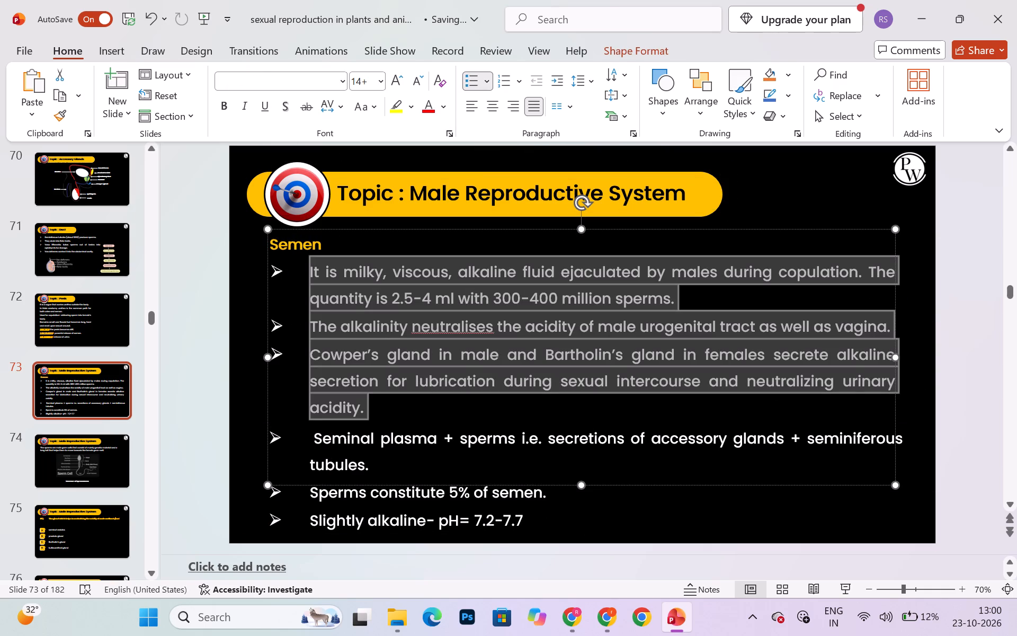
drag(374, 420, 373, 468)
key(ctrl+c)
click(610, 603)
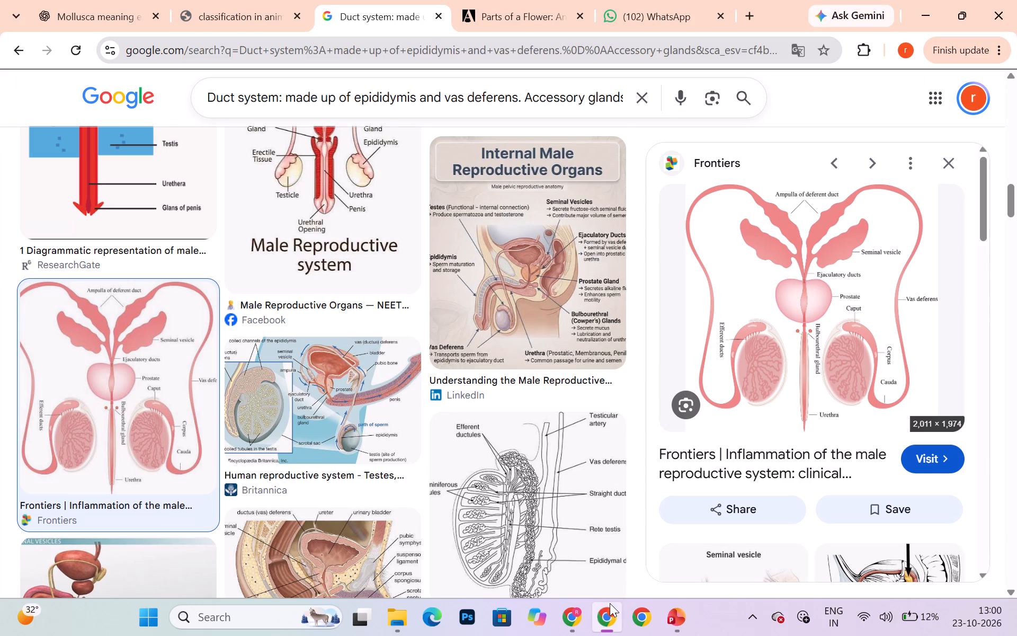
click(248, 0)
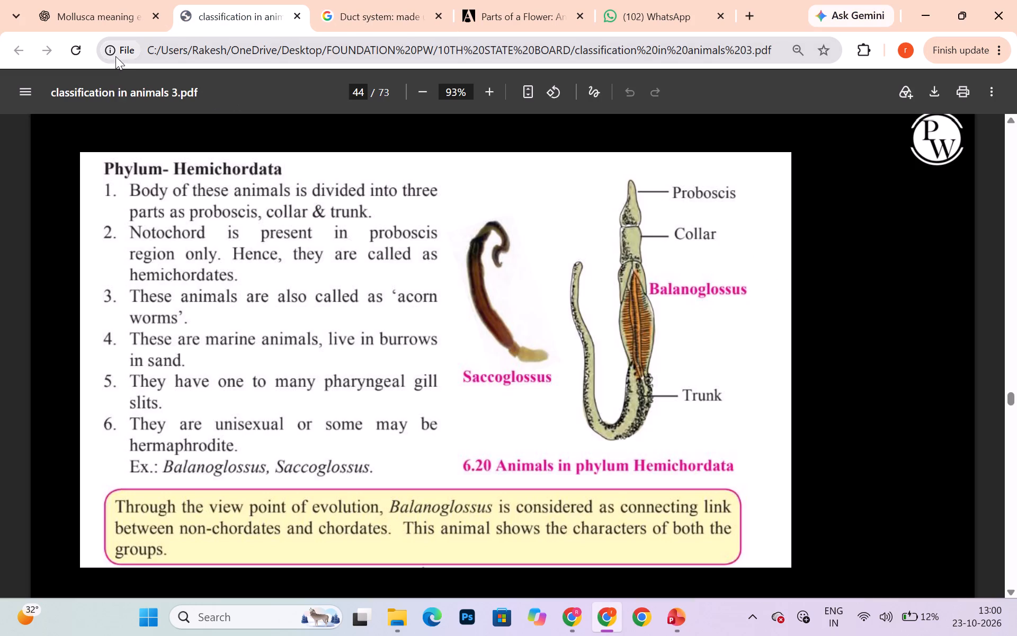
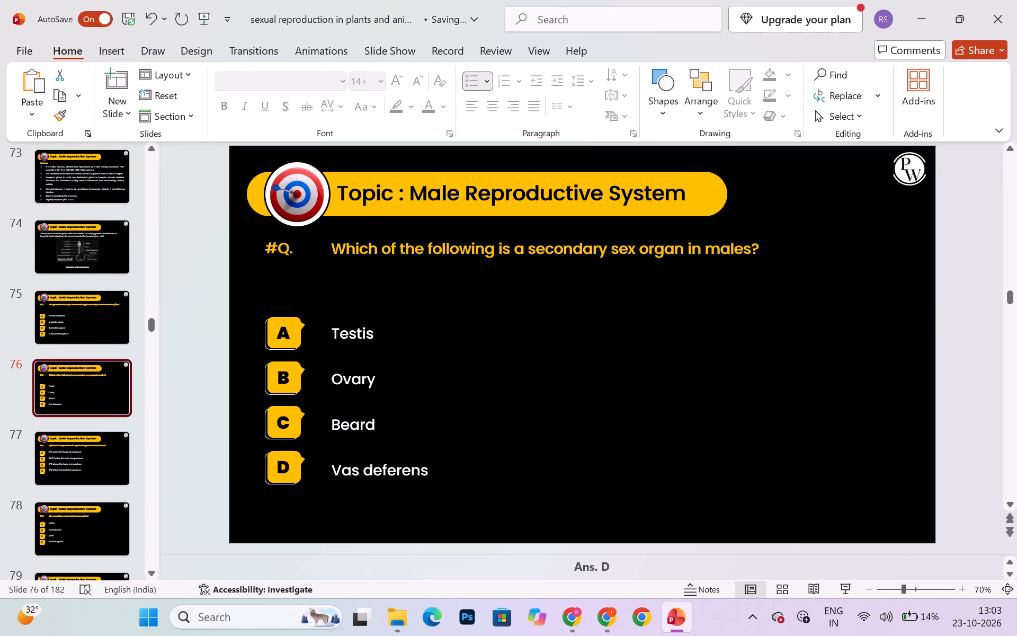
key(Down)
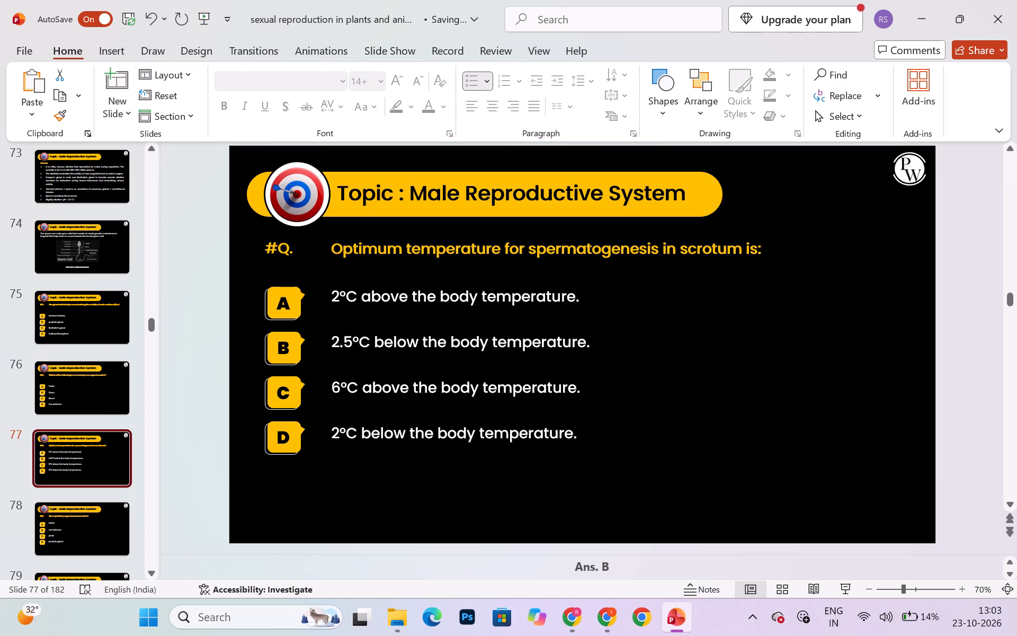
key(Down)
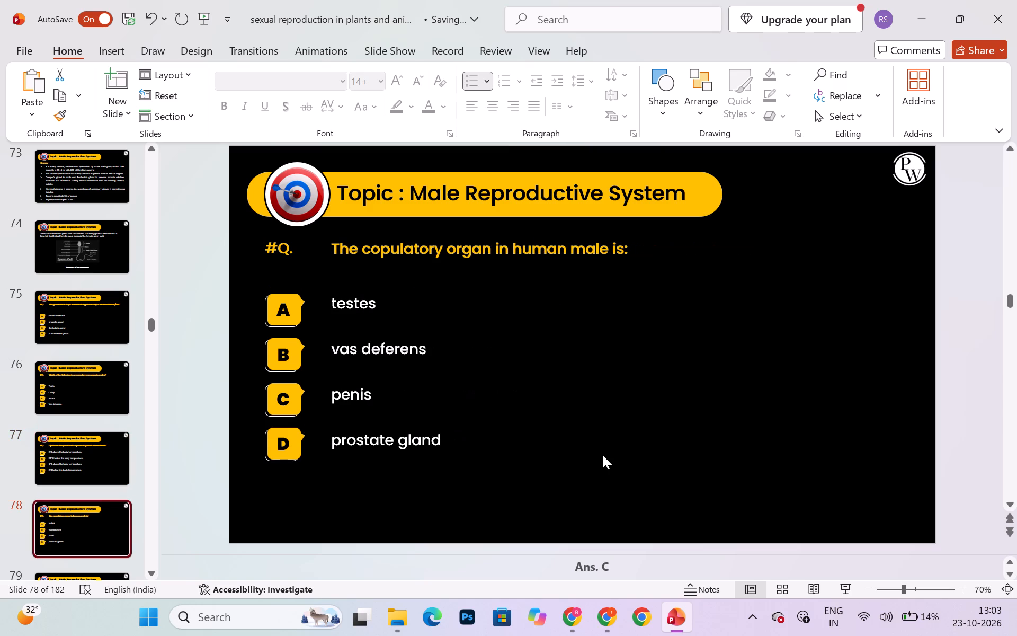
key(Down)
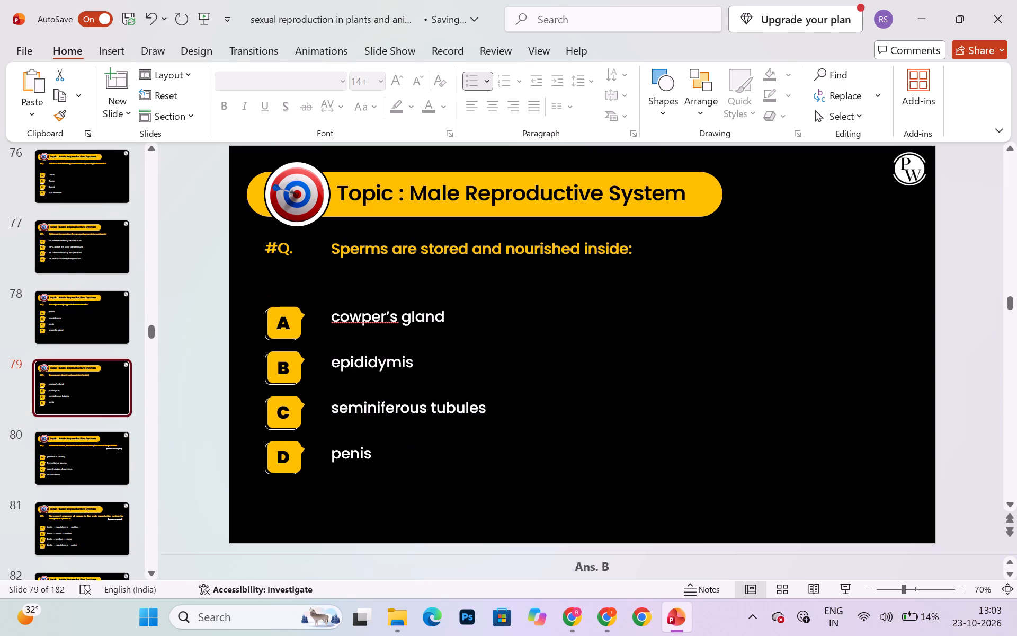
key(Down)
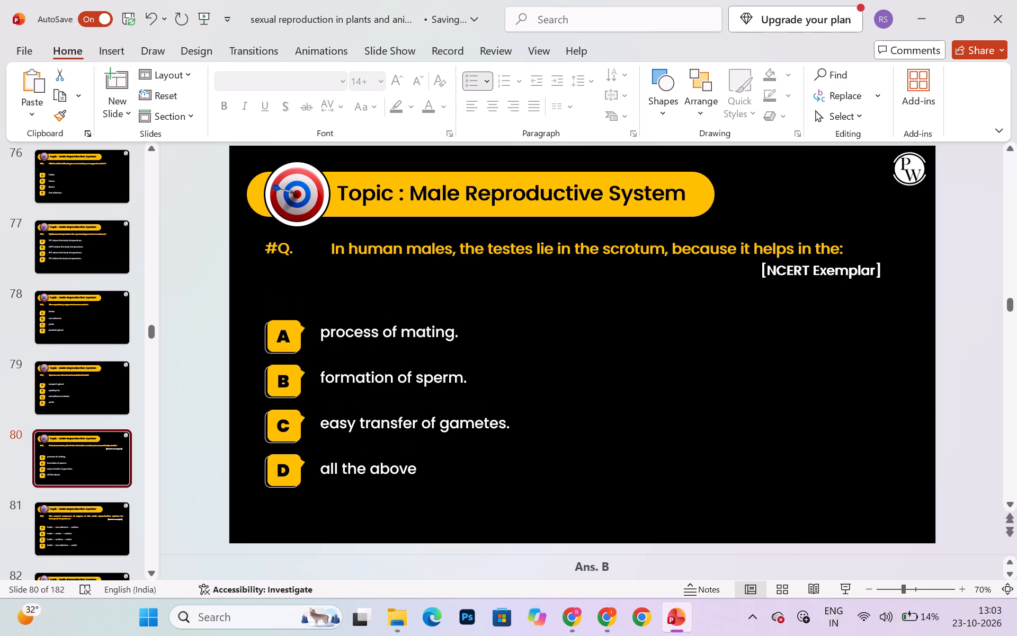
key(Down)
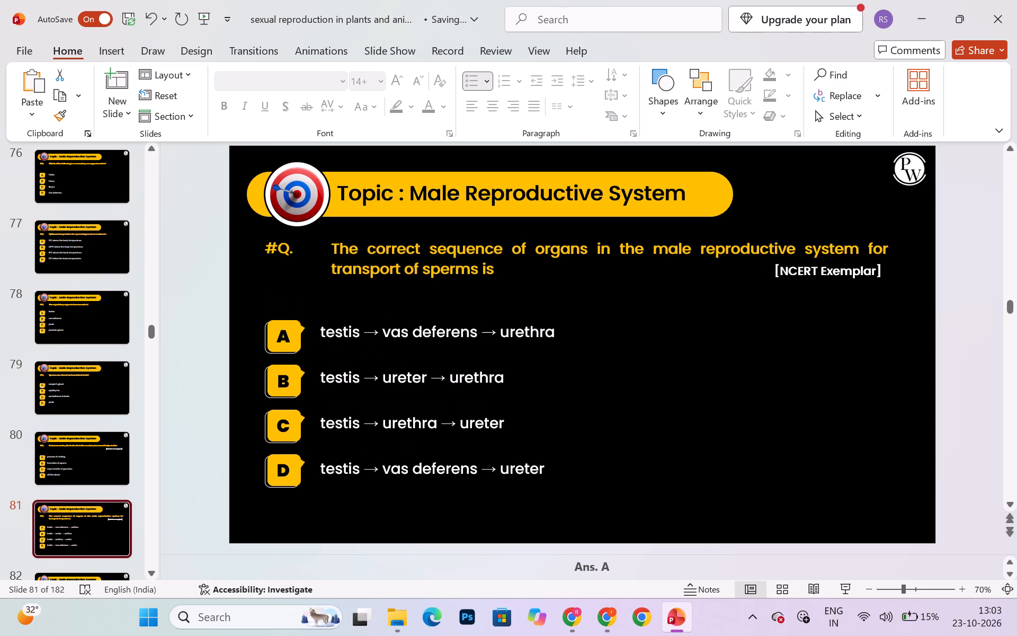
key(Down)
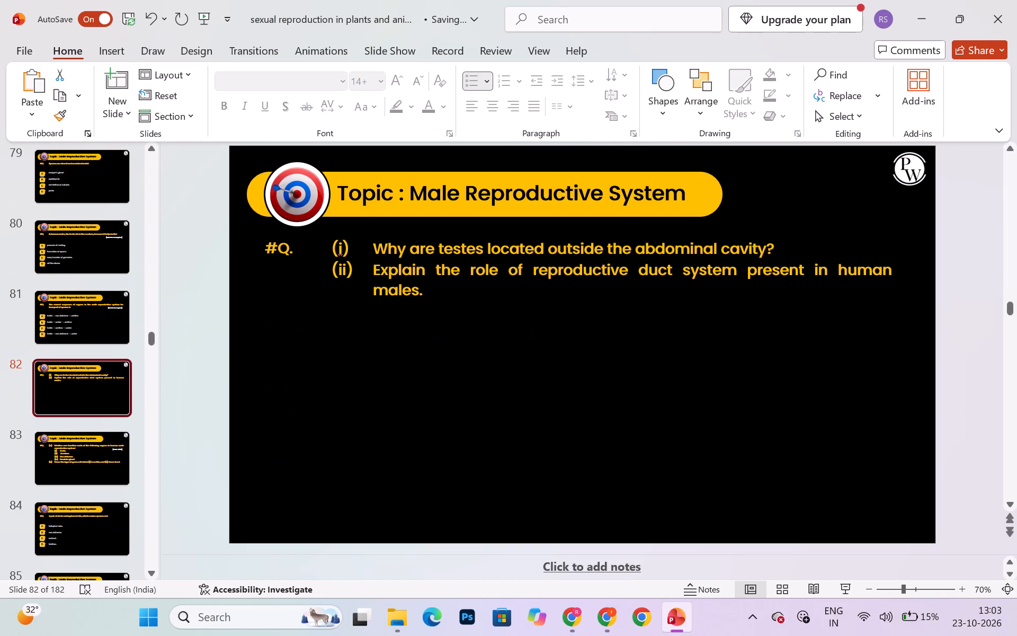
key(Down)
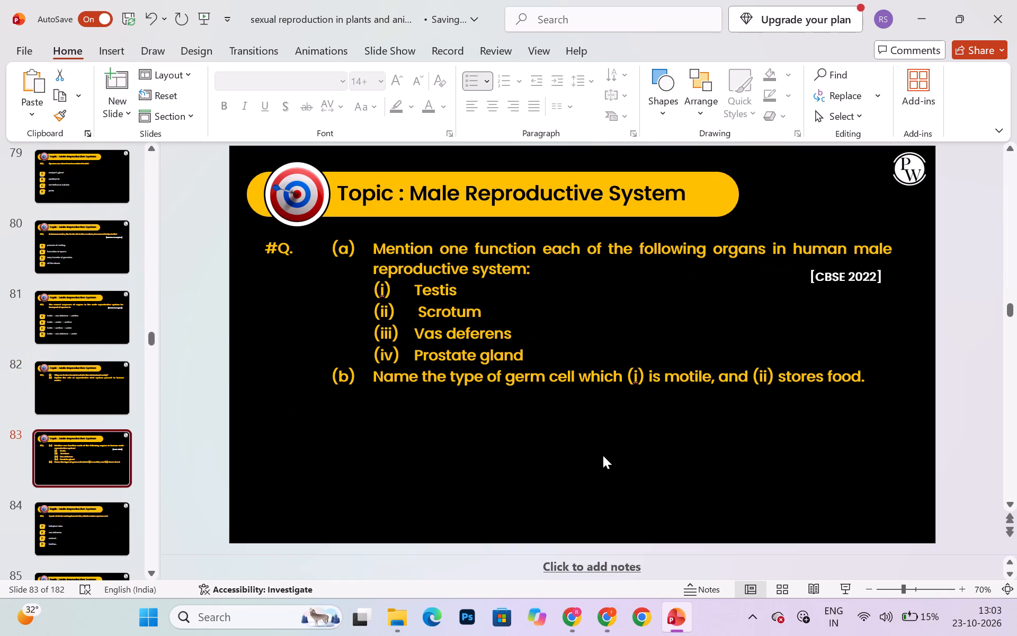
key(Down)
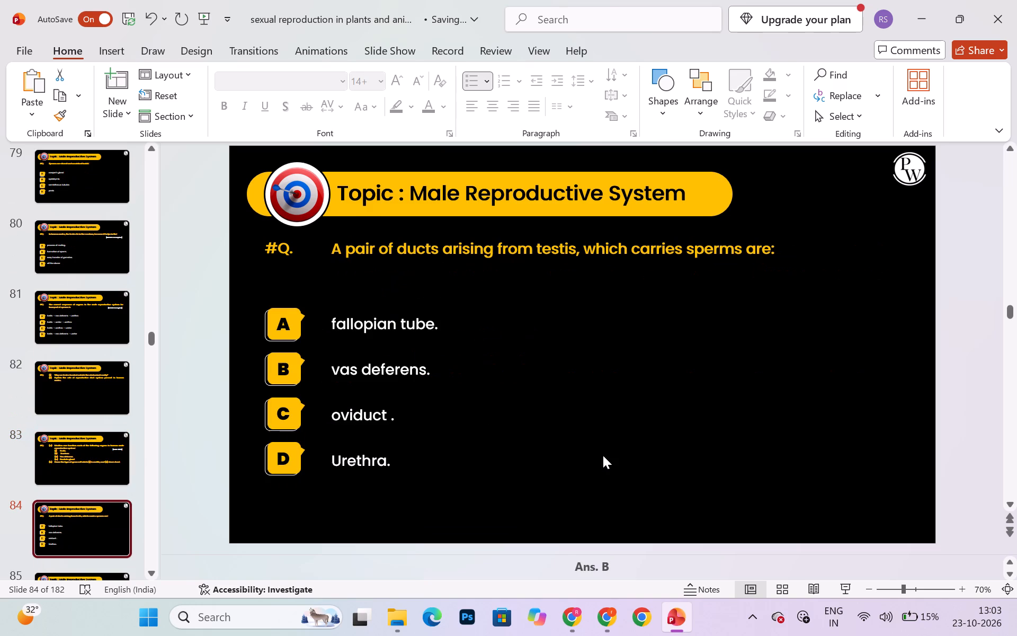
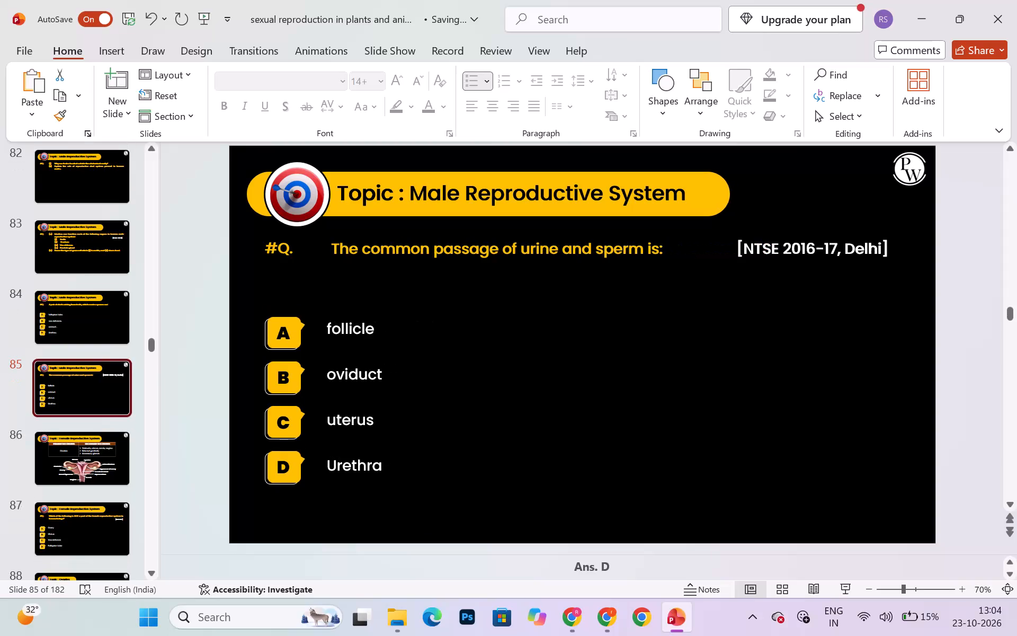
Review slides 83 to 91, from the male reproductive system questions through the female reproductive system, ovaries and vagina slides.
key(Up)
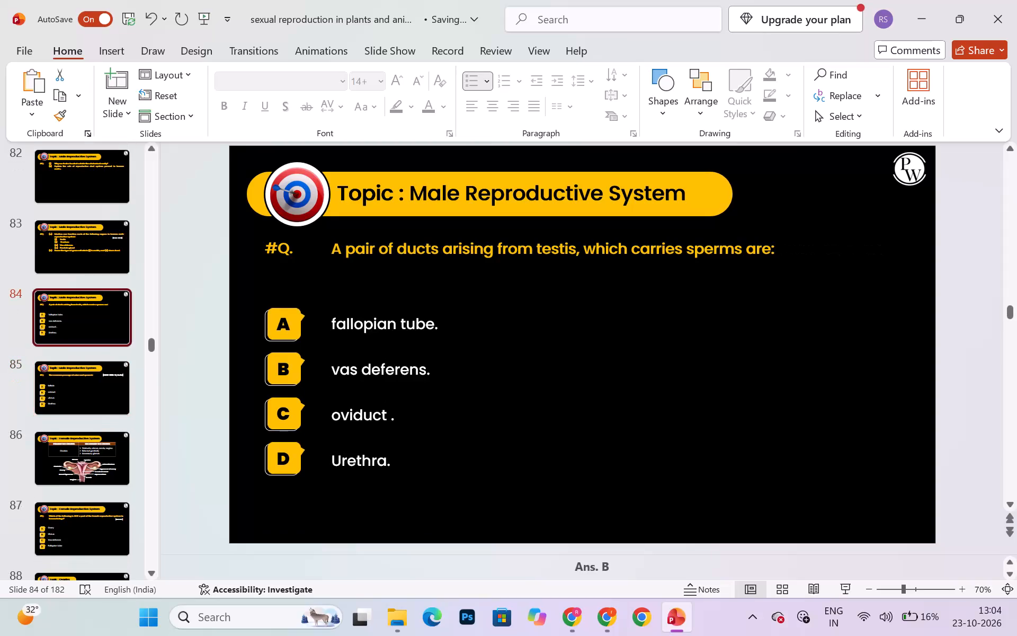
key(Up)
key(Down)
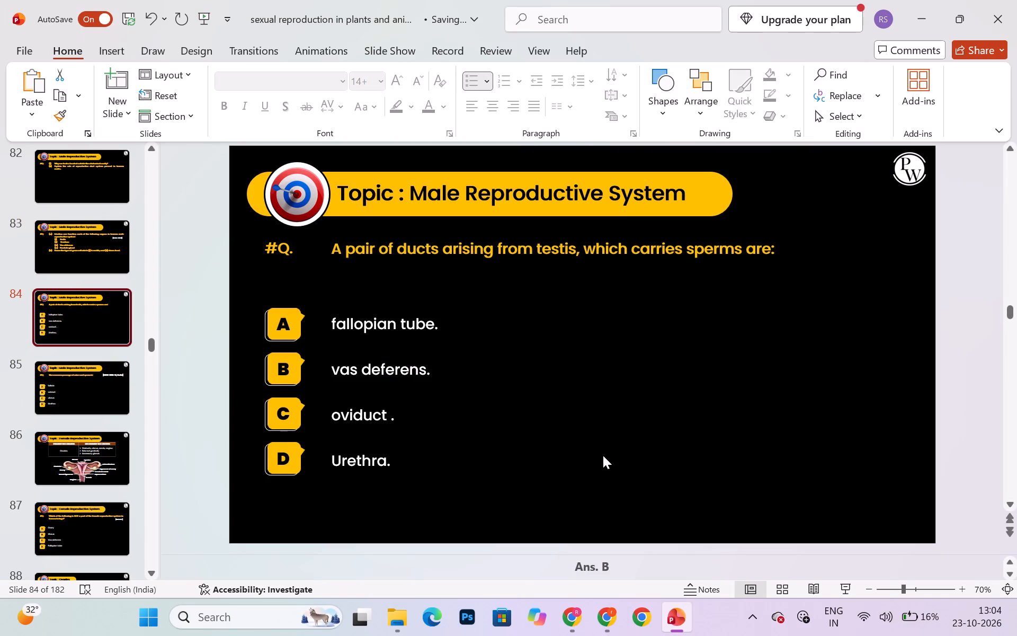
key(Down)
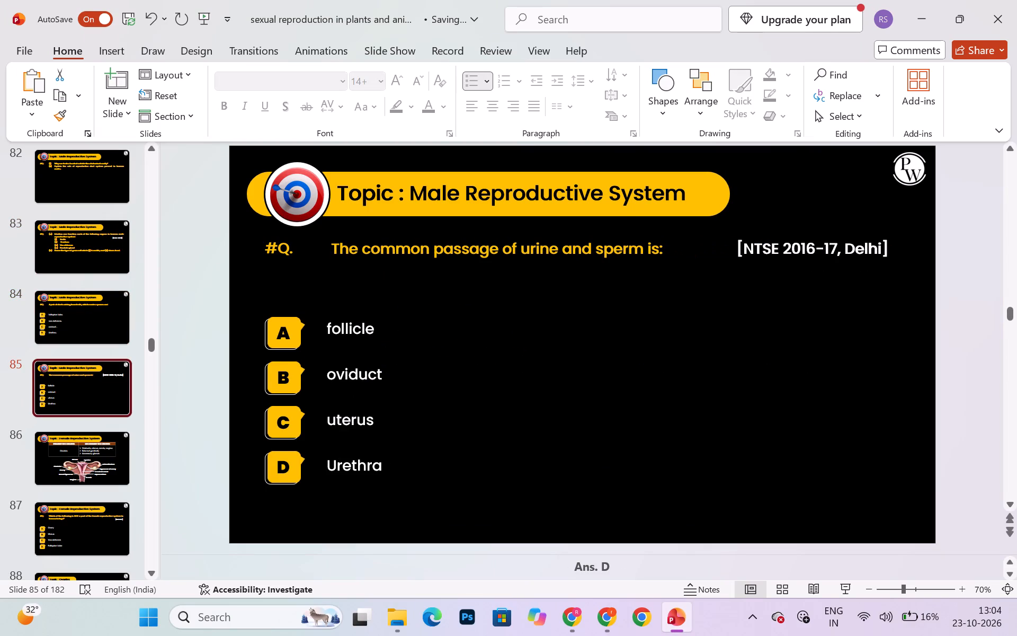
key(Down)
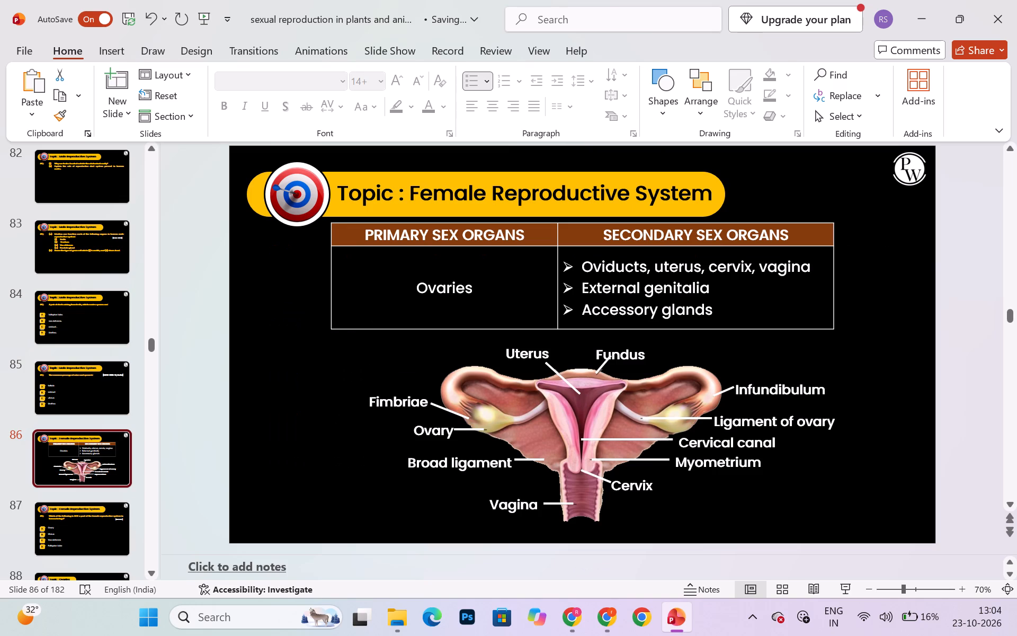
key(Down)
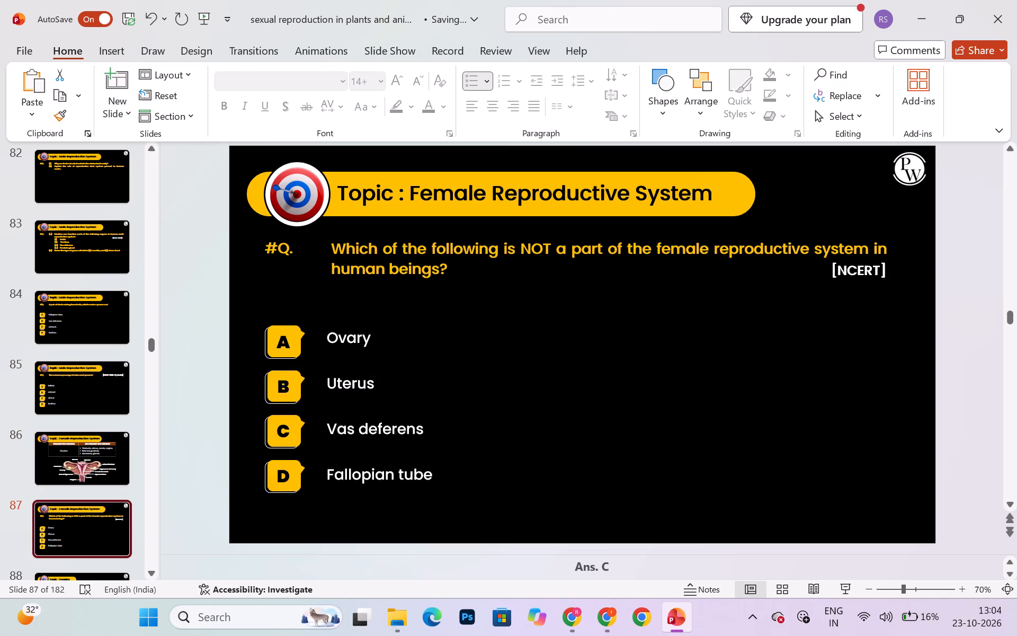
key(Down)
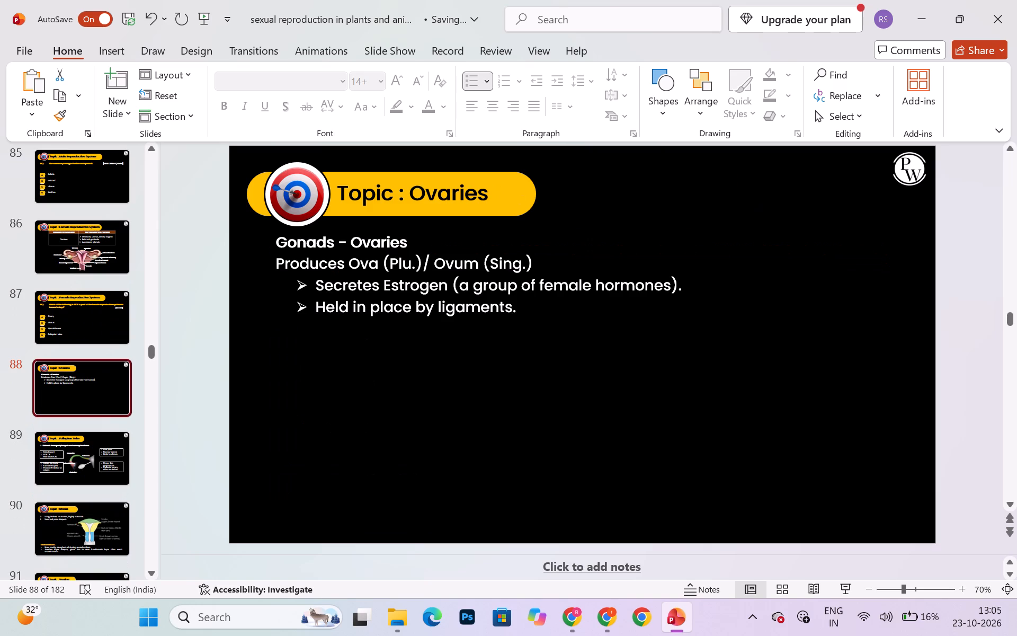
key(Down)
key(Down)
key(Down)
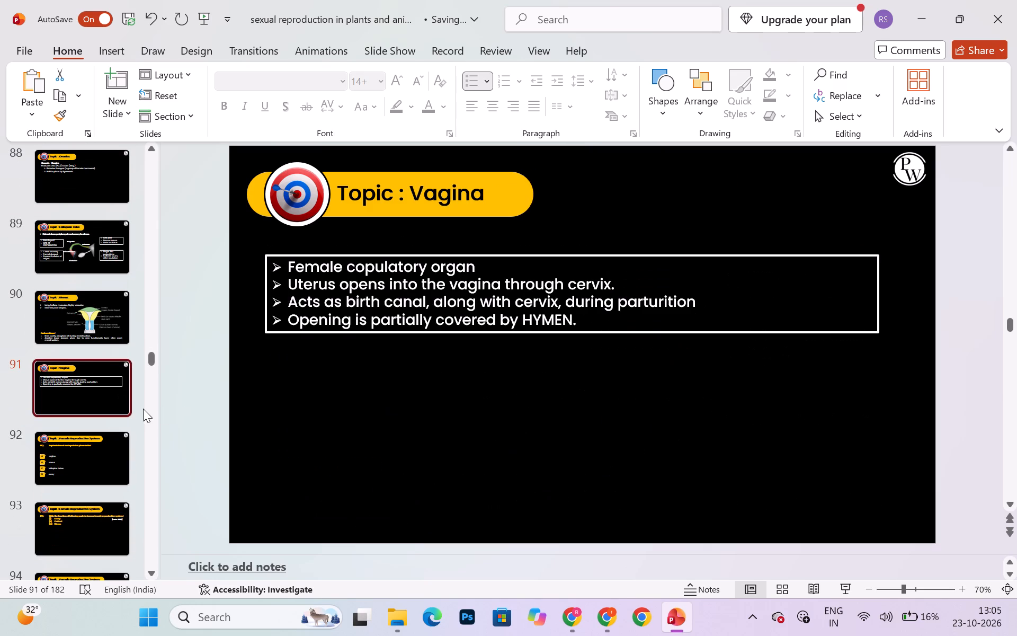
Skim the slide thumbnails from the title slide through the late PYQ and home work slides.
scroll(101, 282, up, 4)
scroll(101, 282, up, 20)
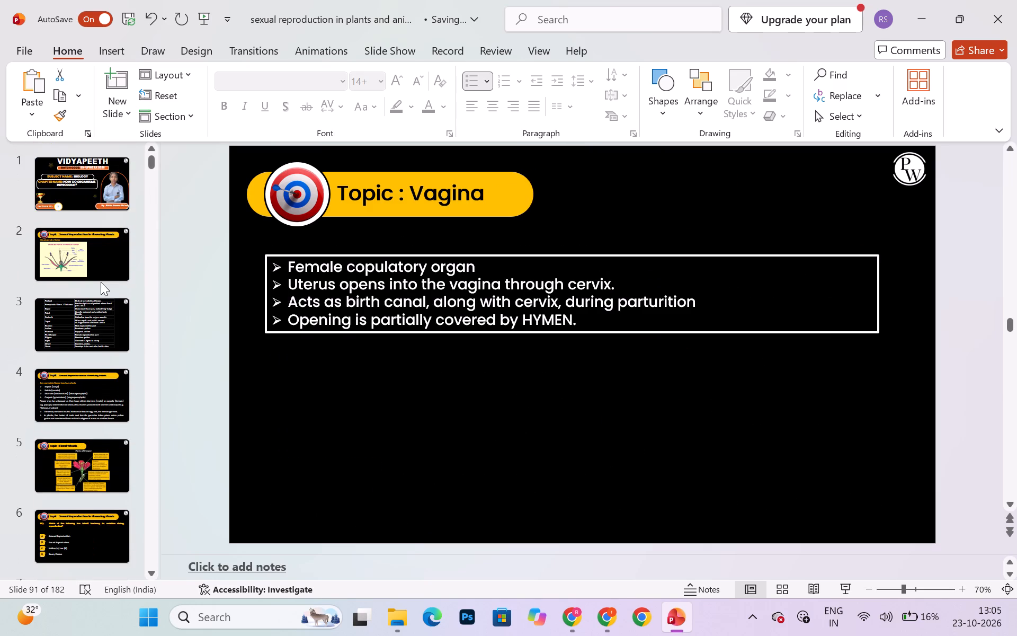
scroll(101, 282, down, 12)
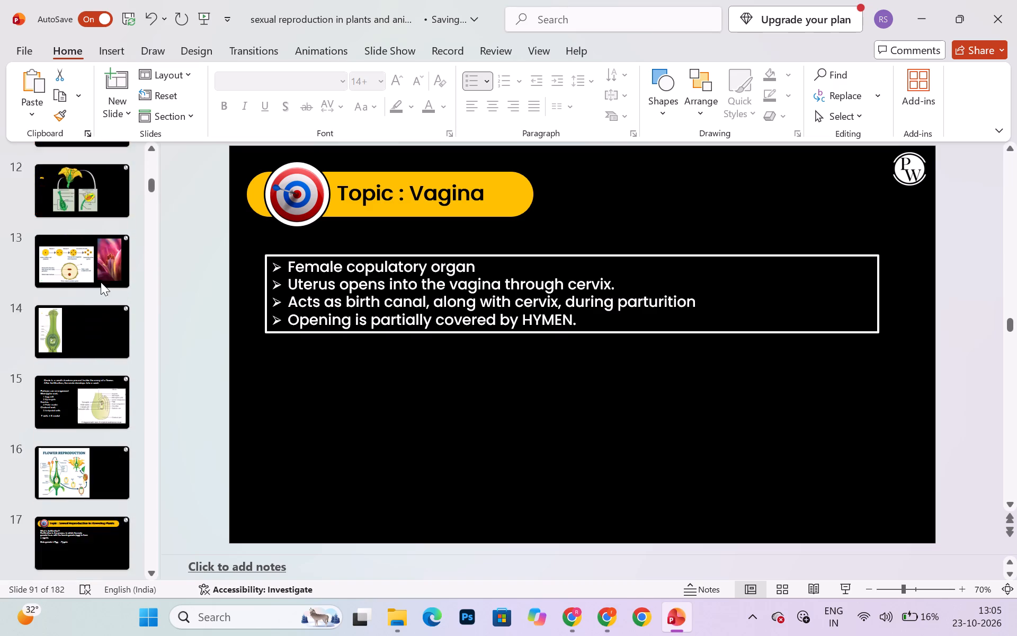
scroll(101, 282, down, 13)
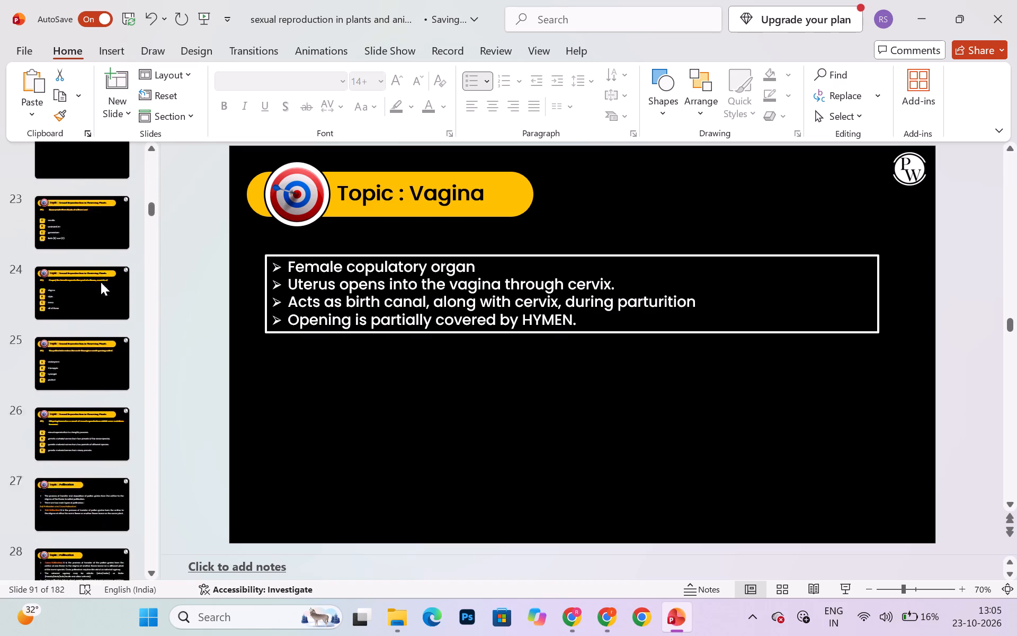
scroll(101, 282, down, 12)
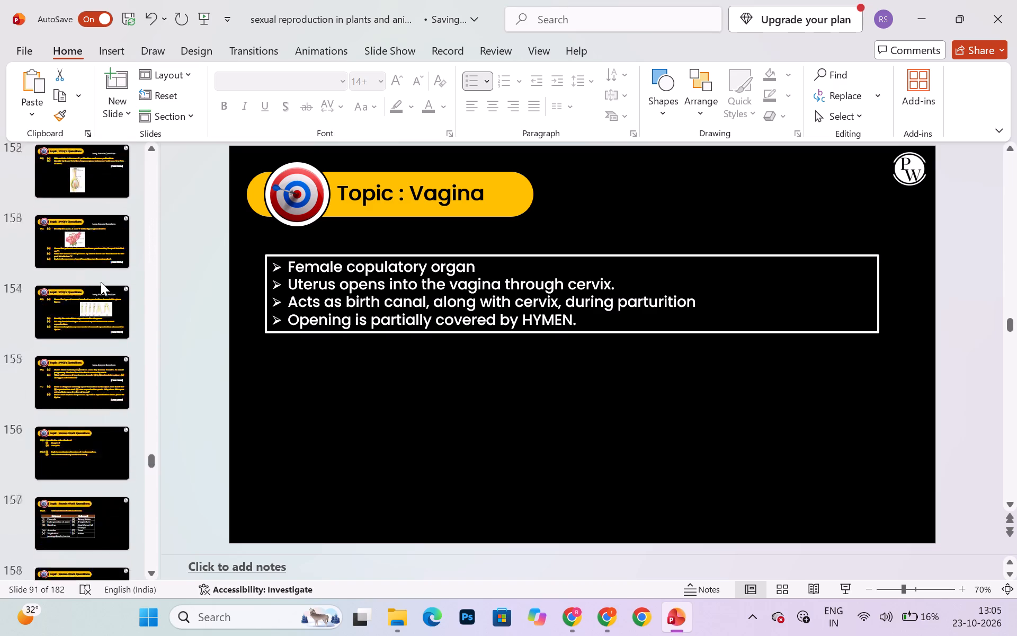
scroll(101, 282, down, 3)
scroll(101, 282, up, 20)
scroll(101, 282, up, 1)
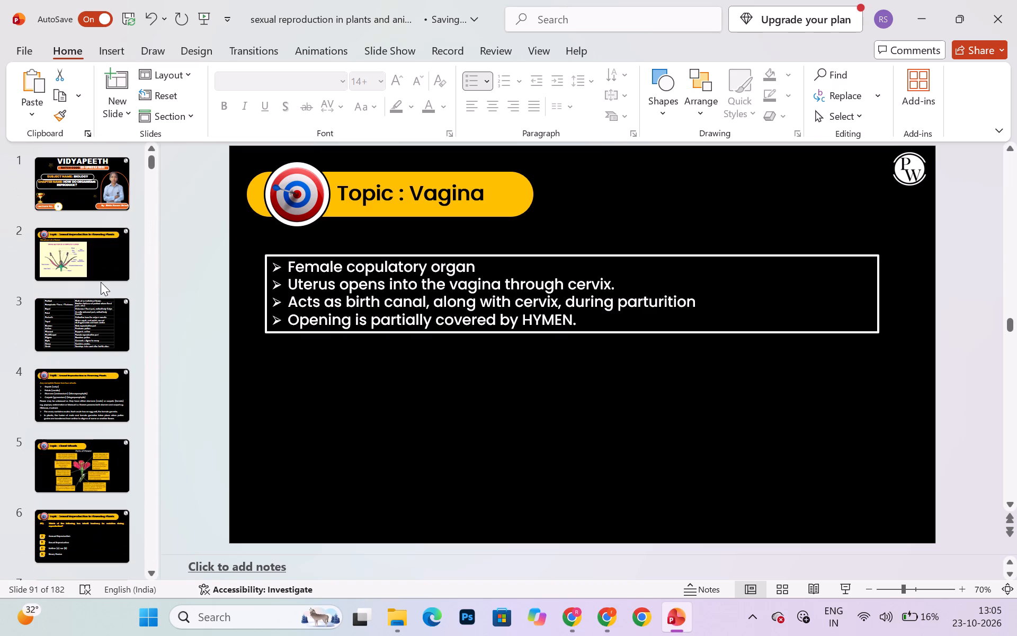
scroll(101, 282, up, 1)
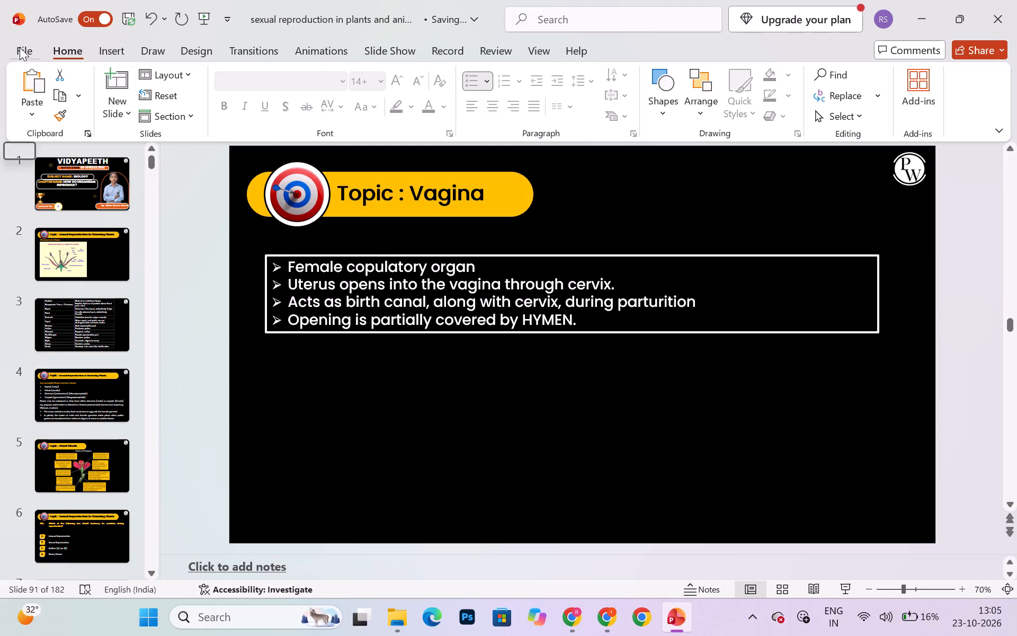
Start saving a copy to this PC in the Desktop's FOUNDATION PW folder, naming it "sexual reproduction 102".
click(20, 49)
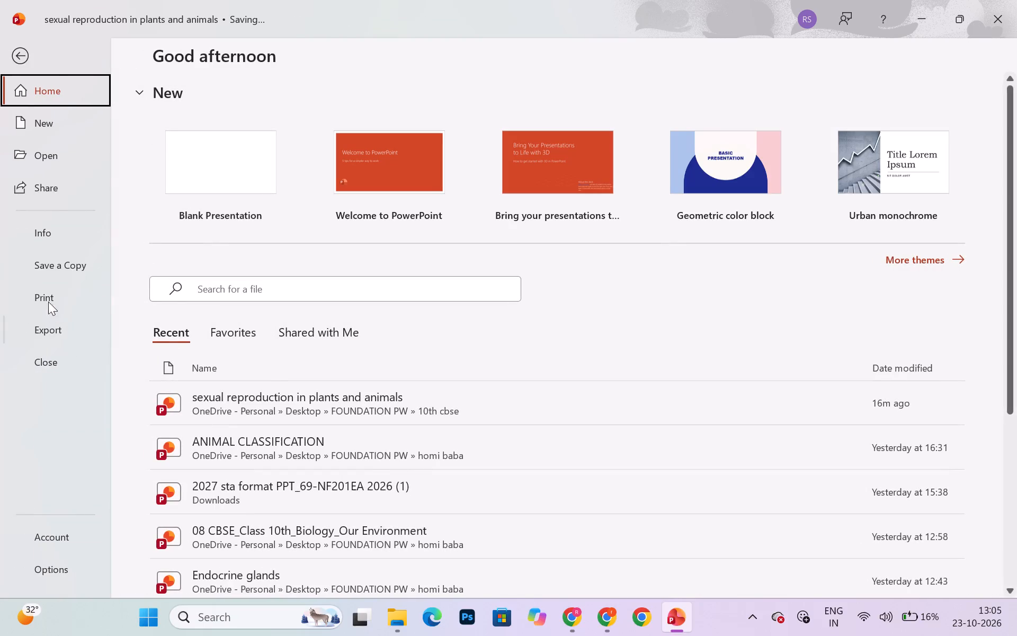
click(57, 269)
click(267, 357)
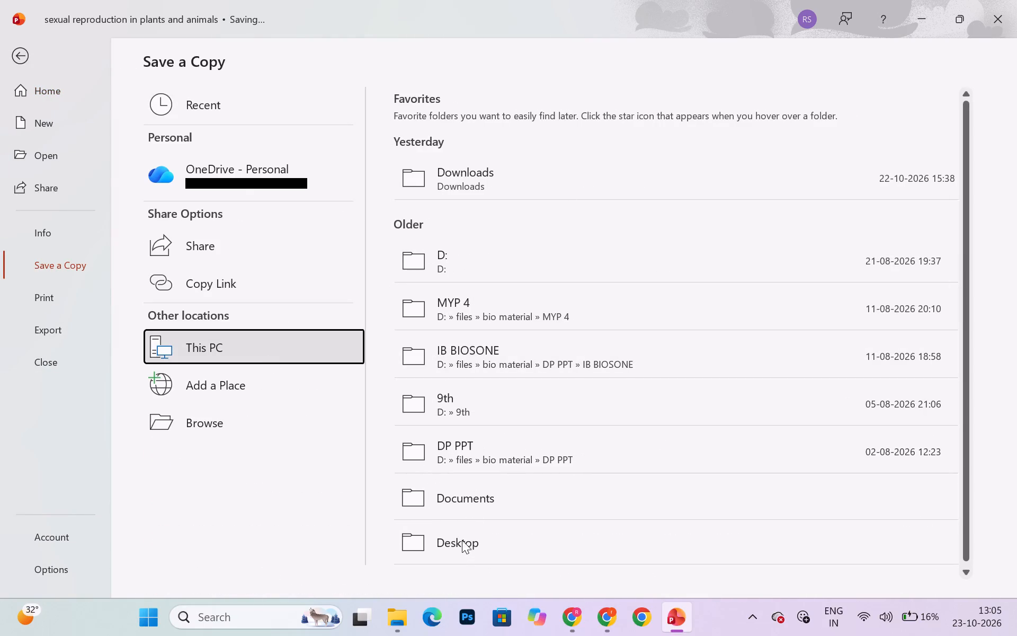
double_click(460, 546)
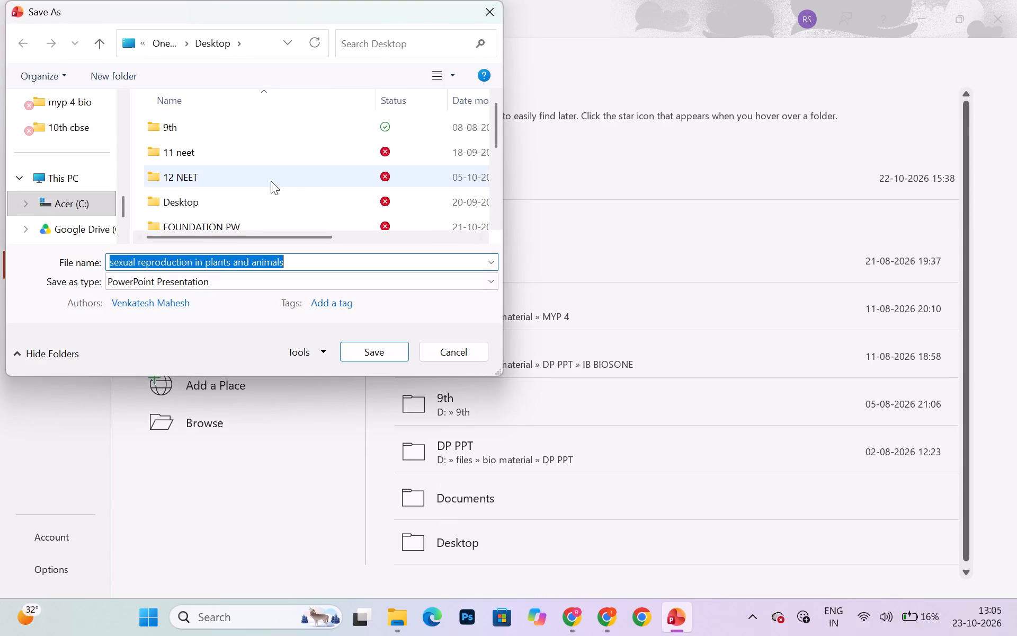
double_click(195, 228)
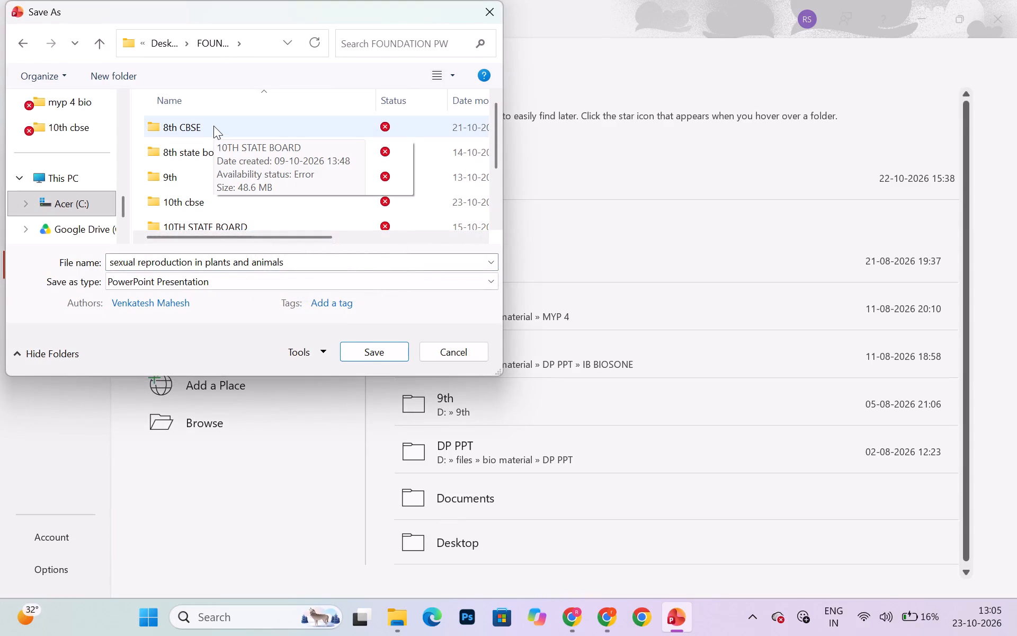
click(297, 267)
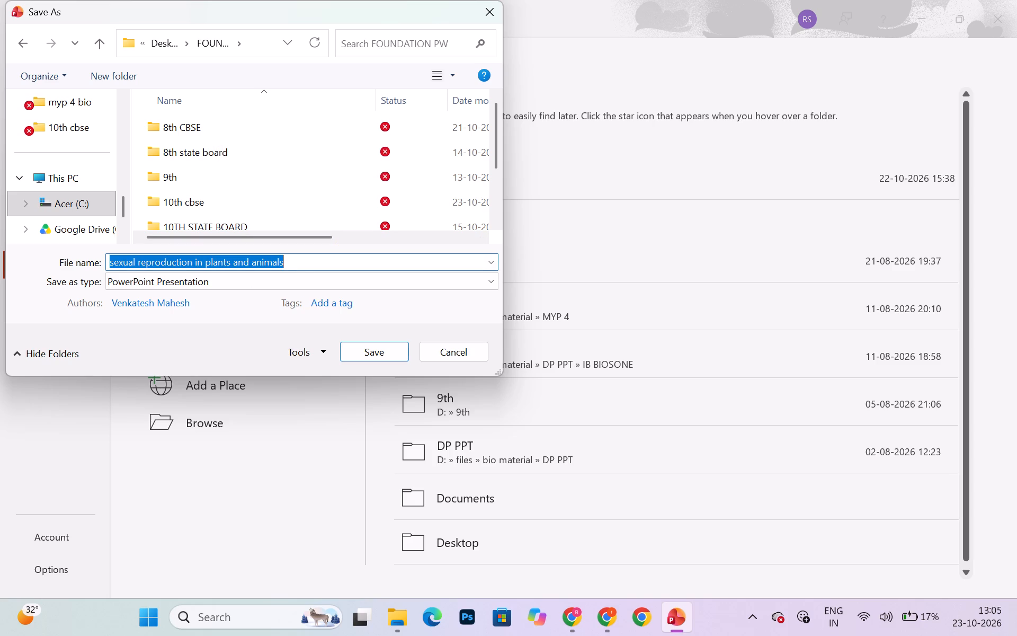
click(297, 267)
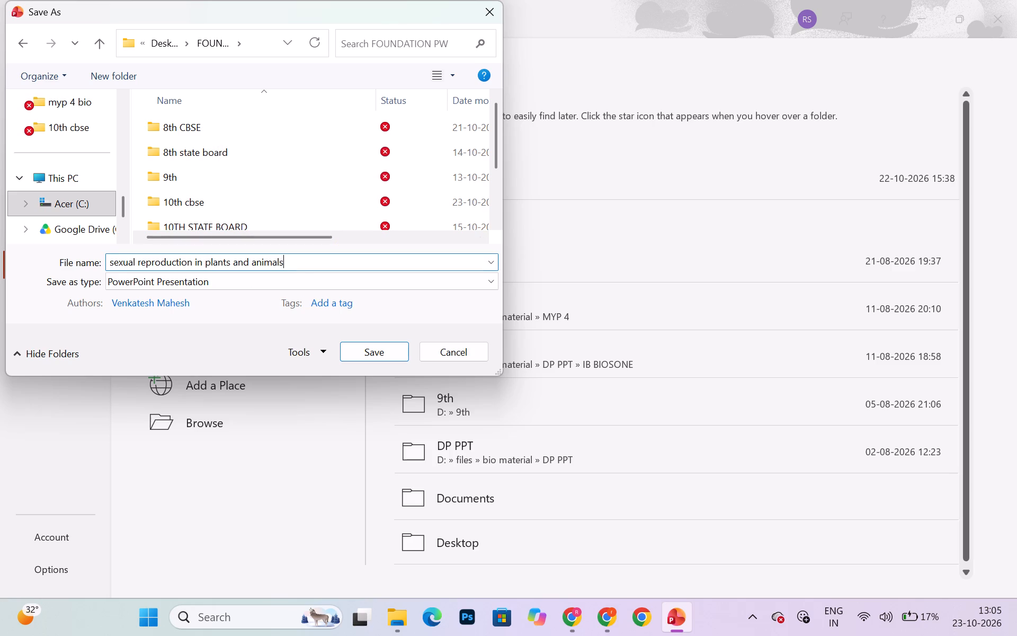
drag(297, 267, 198, 260)
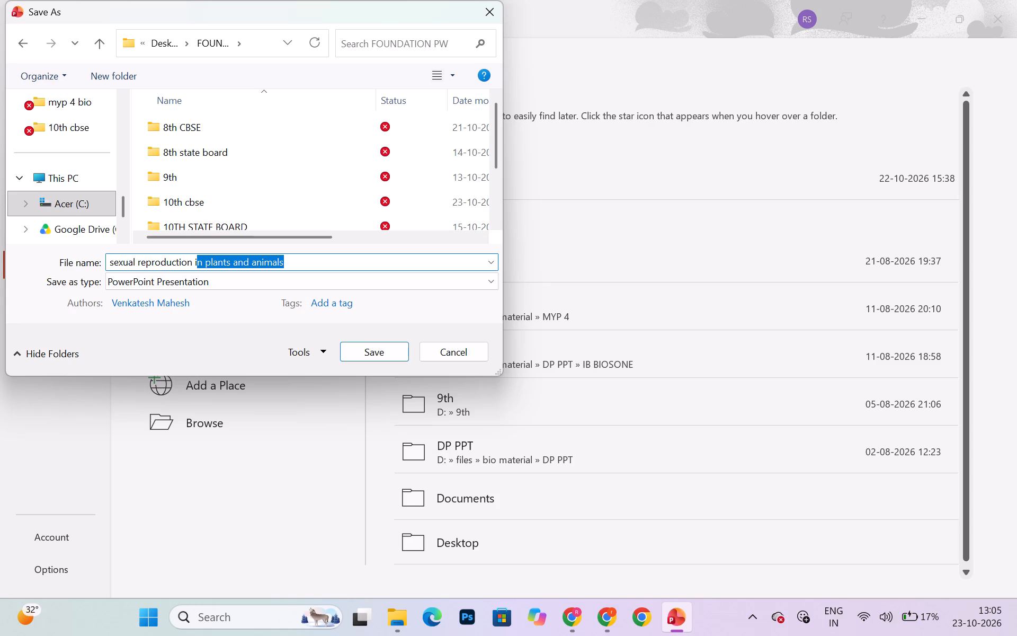
drag(198, 260, 195, 260)
key(BackSpace)
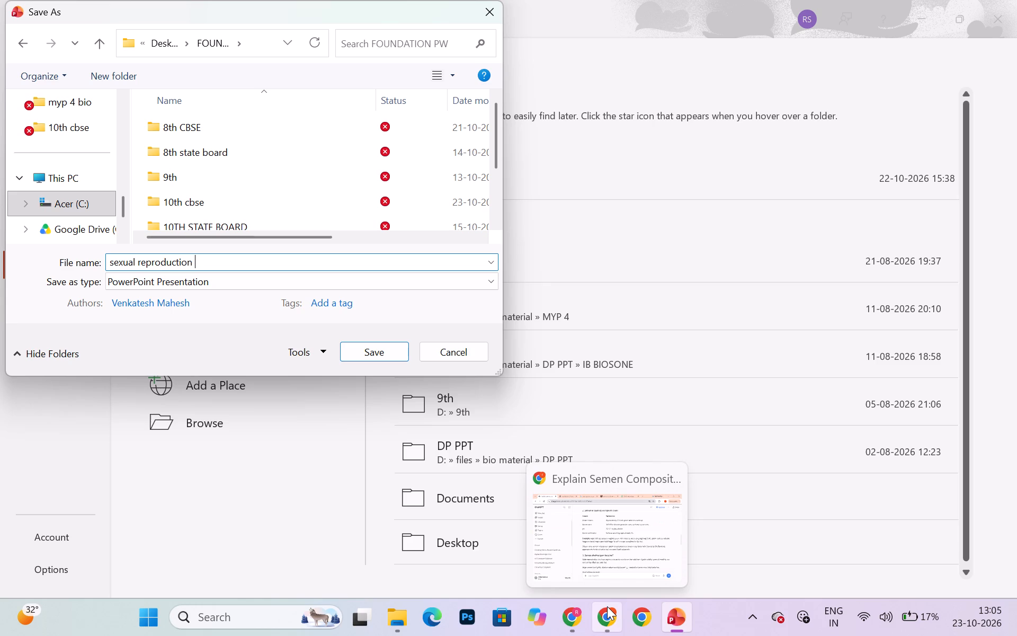
text(102)
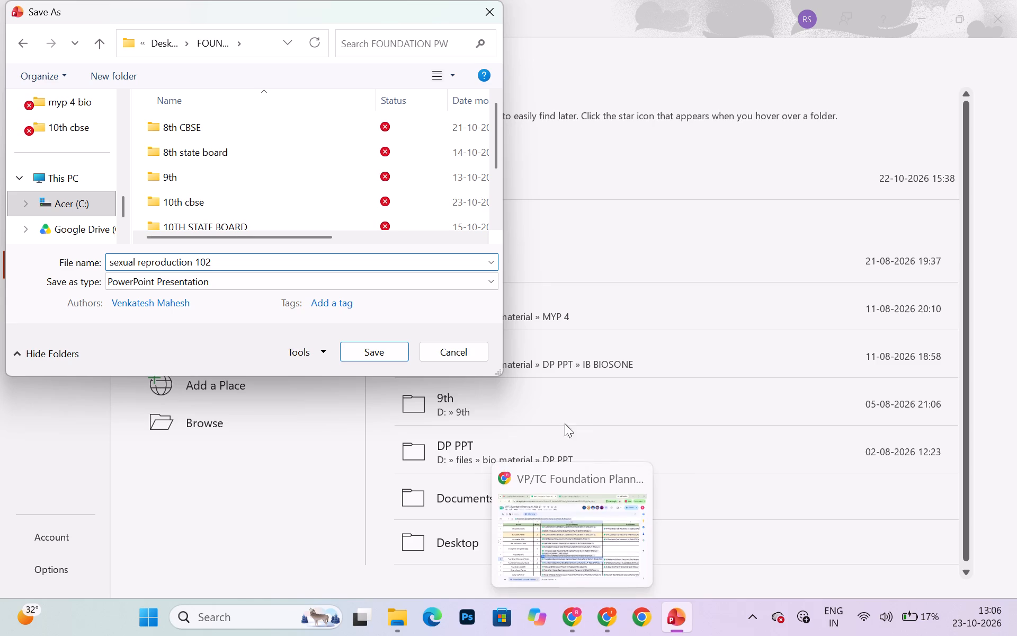
Set the copy's format to PDF and save it in the 10th cbse folder inside FOUNDATION PW.
click(362, 279)
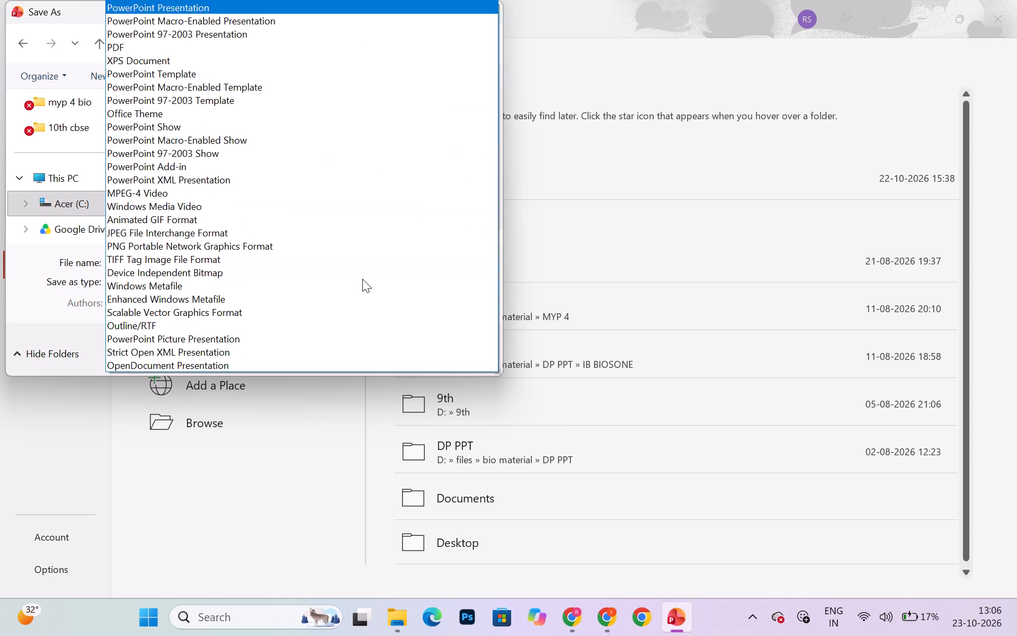
double_click(187, 46)
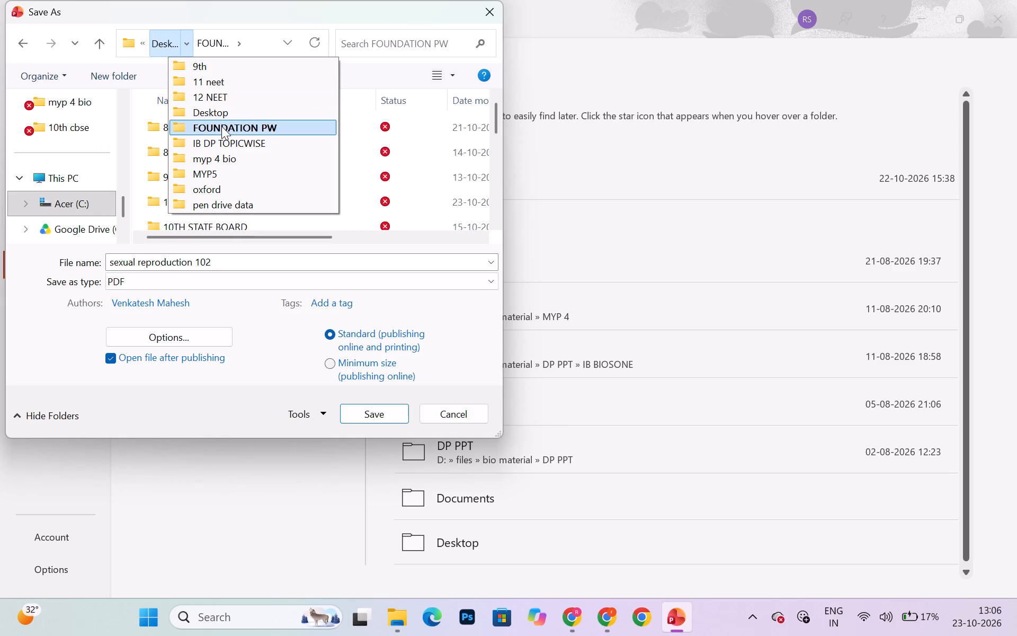
double_click(221, 126)
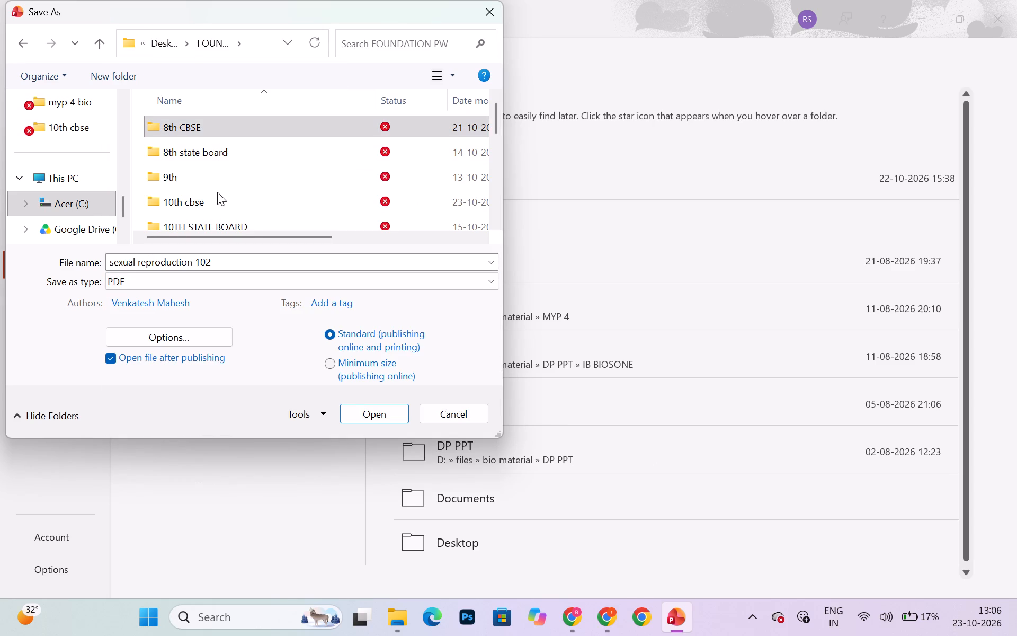
double_click(215, 199)
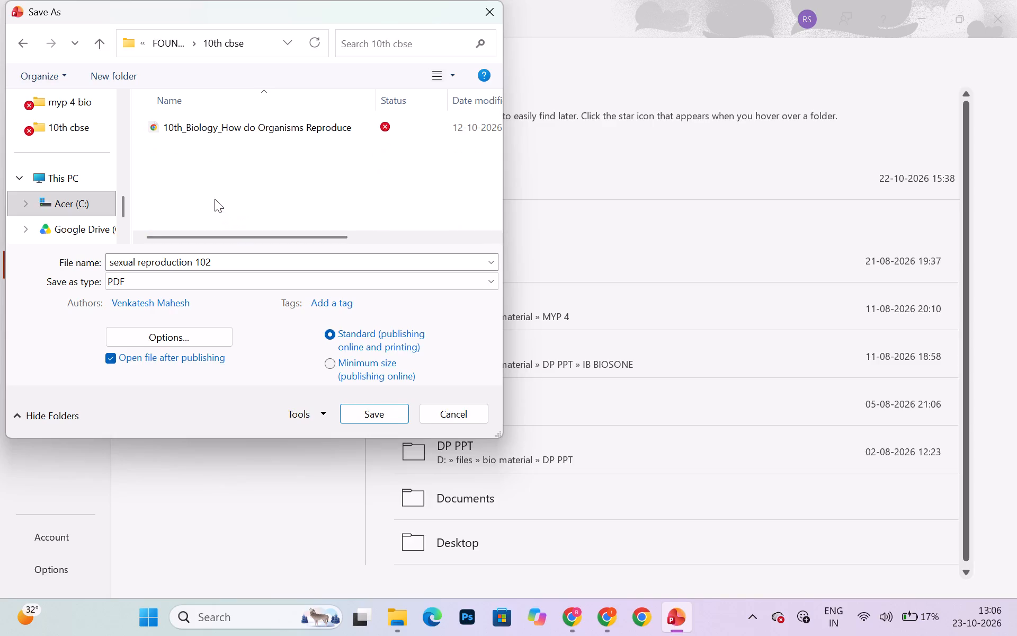
click(353, 415)
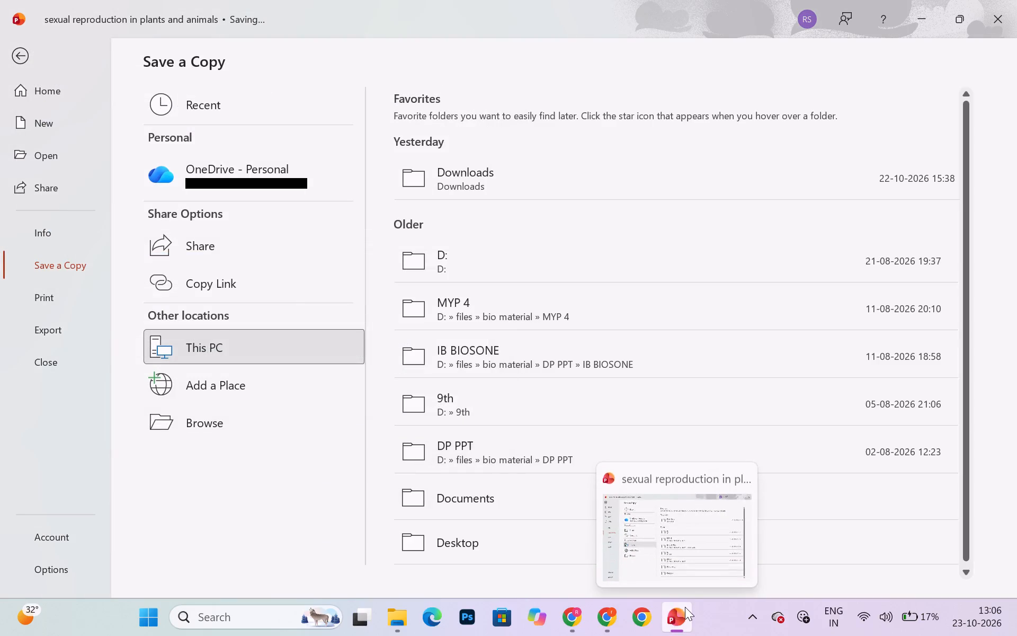
Switch to the Chrome window with the ChatGPT semen composition chat.
click(685, 607)
click(603, 614)
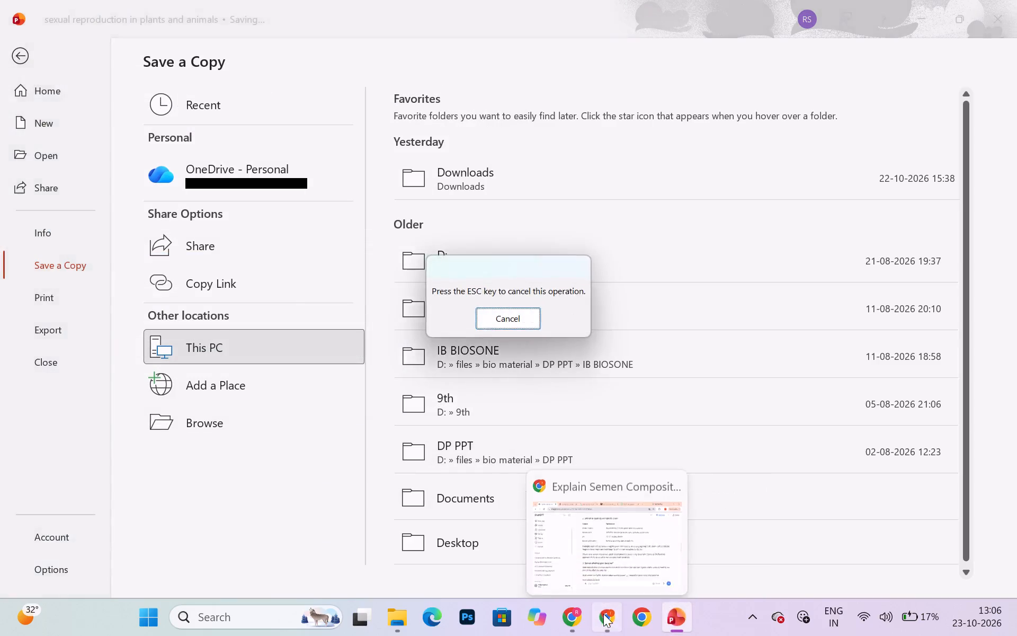
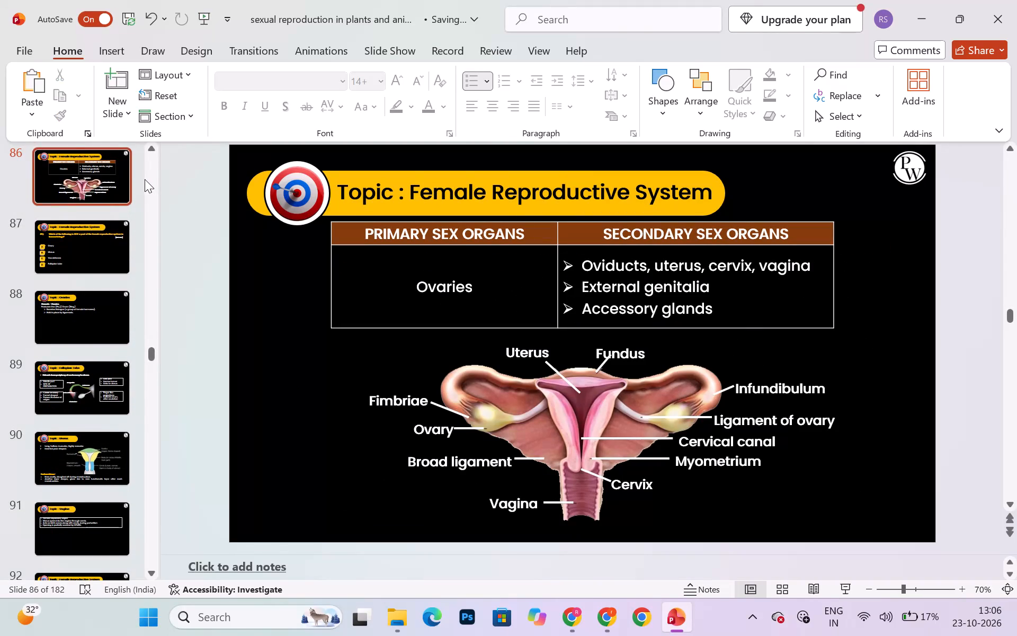
Return to the title slide and open the batch code text for editing.
triple_click(145, 179)
click(145, 179)
drag(145, 179, 154, 280)
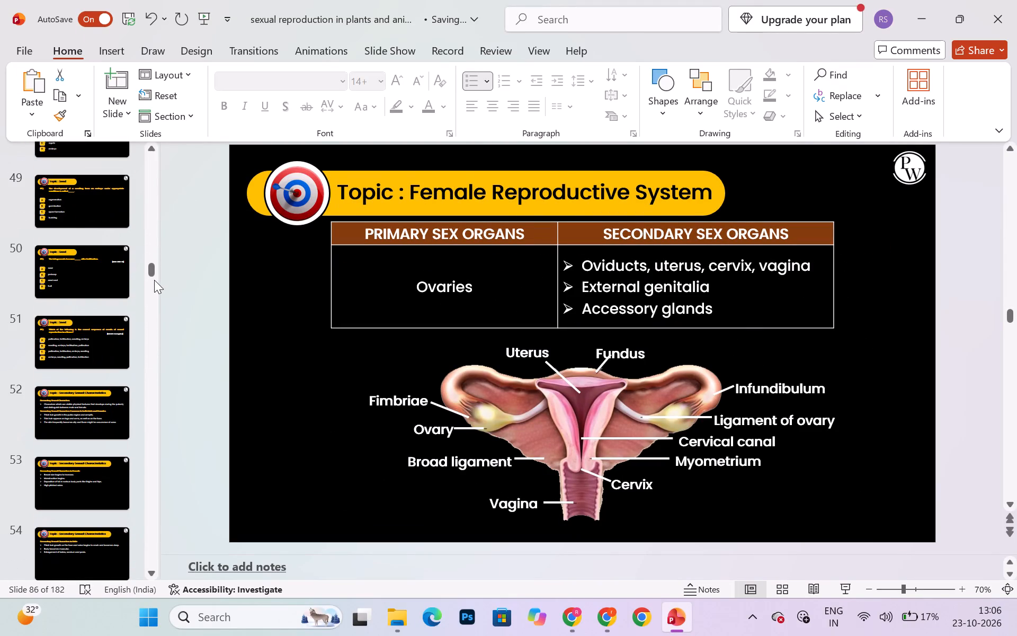
drag(154, 280, 159, 160)
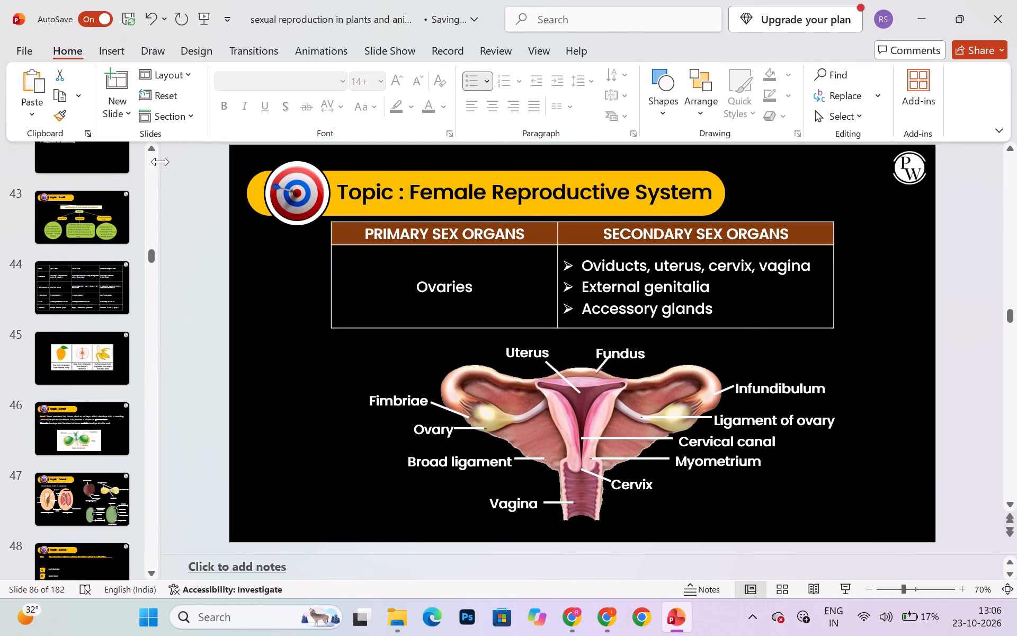
triple_click(148, 163)
triple_click(148, 163)
triple_click(148, 163)
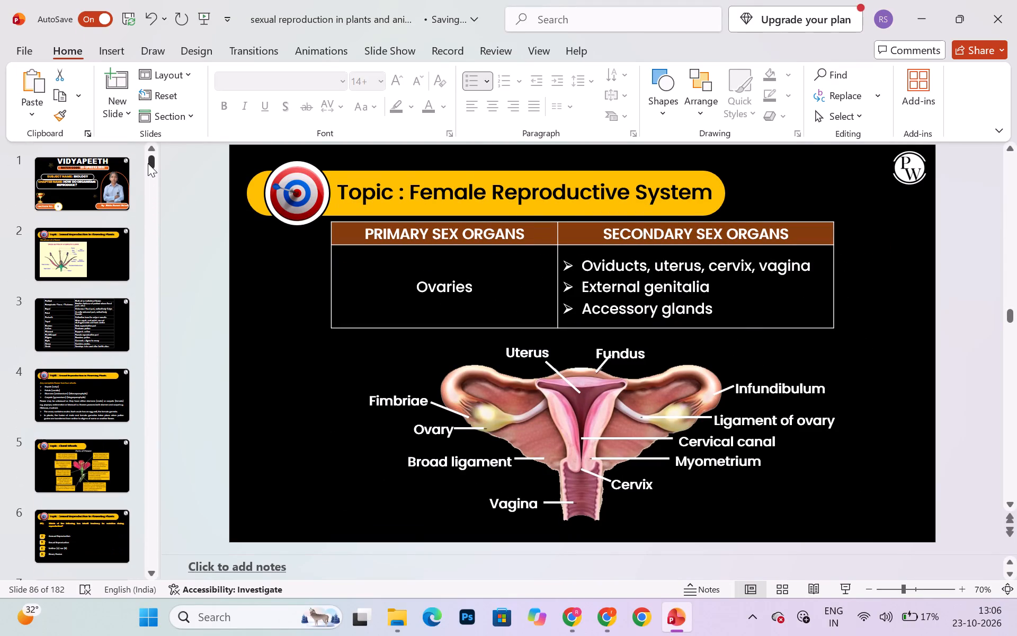
click(148, 163)
click(85, 194)
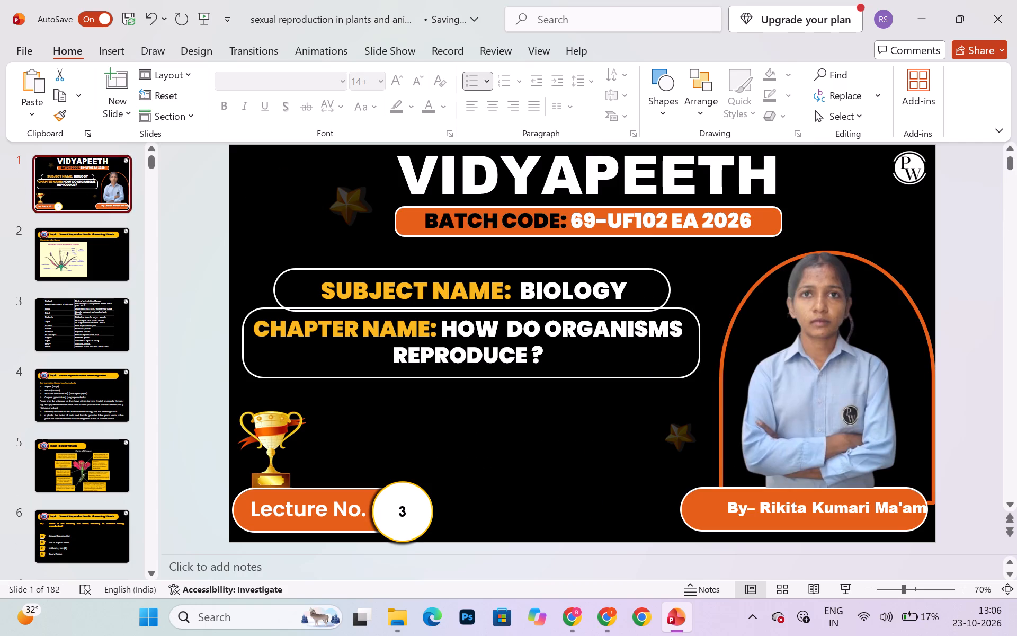
click(661, 223)
click(665, 219)
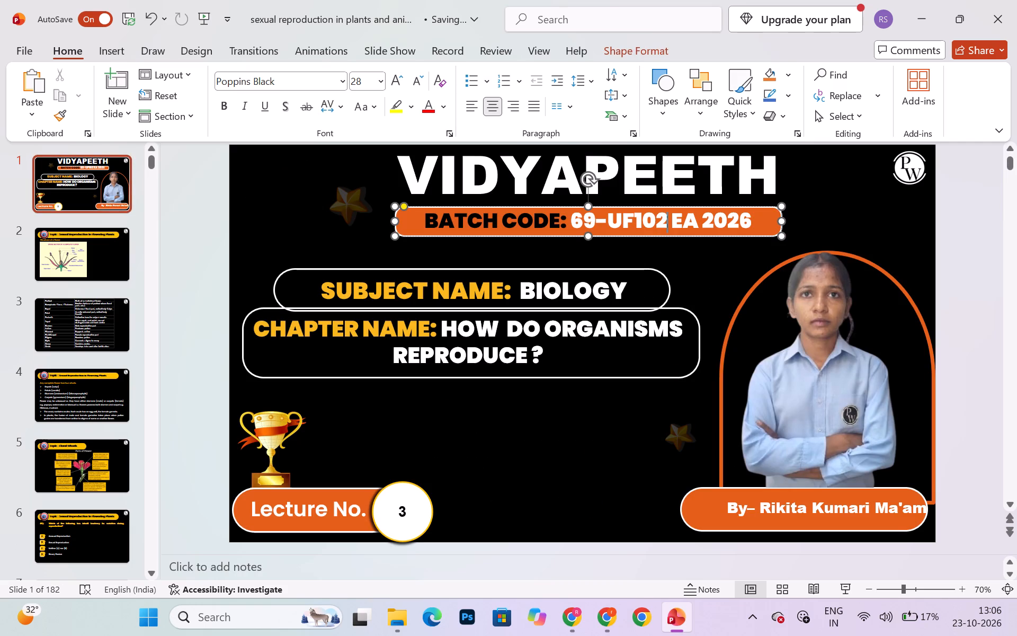
Change the batch code on the title slide to 69-UF101 EA 2026.
key(BackSpace)
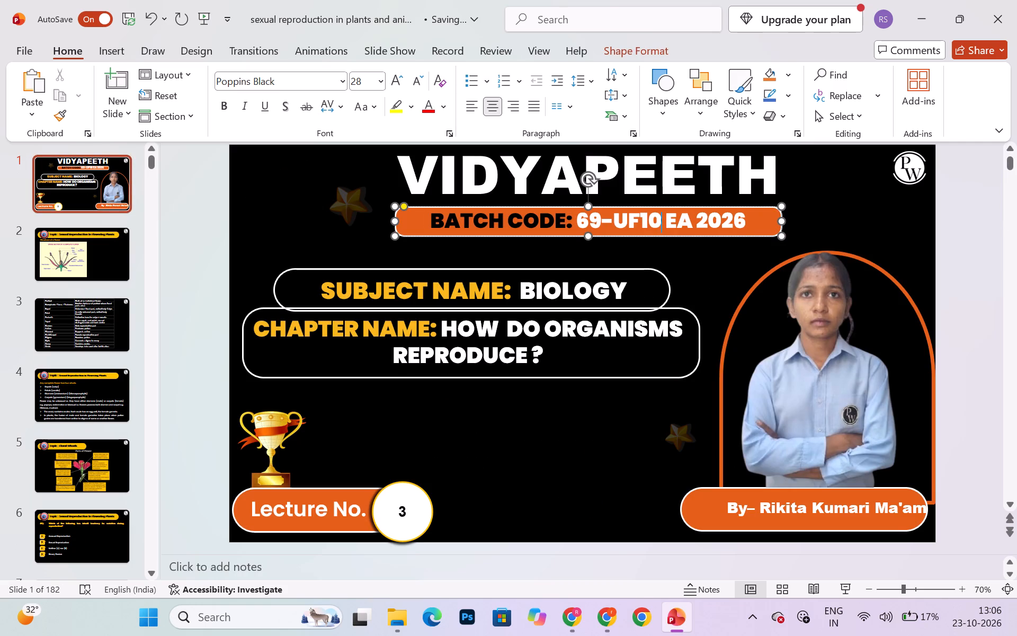
key(1)
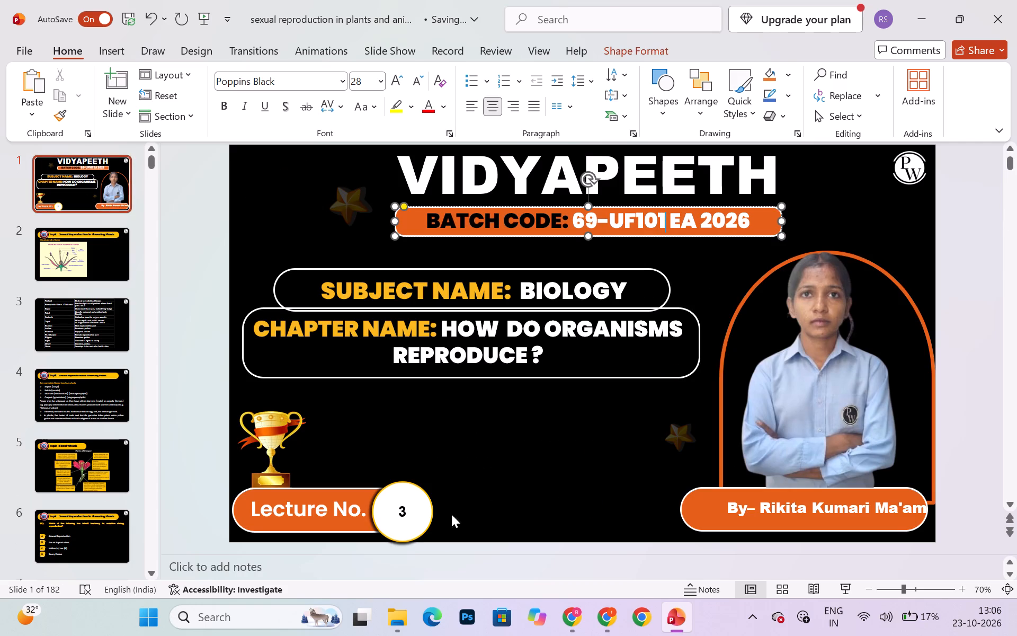
Set the lecture number on the title slide to 4.
click(405, 509)
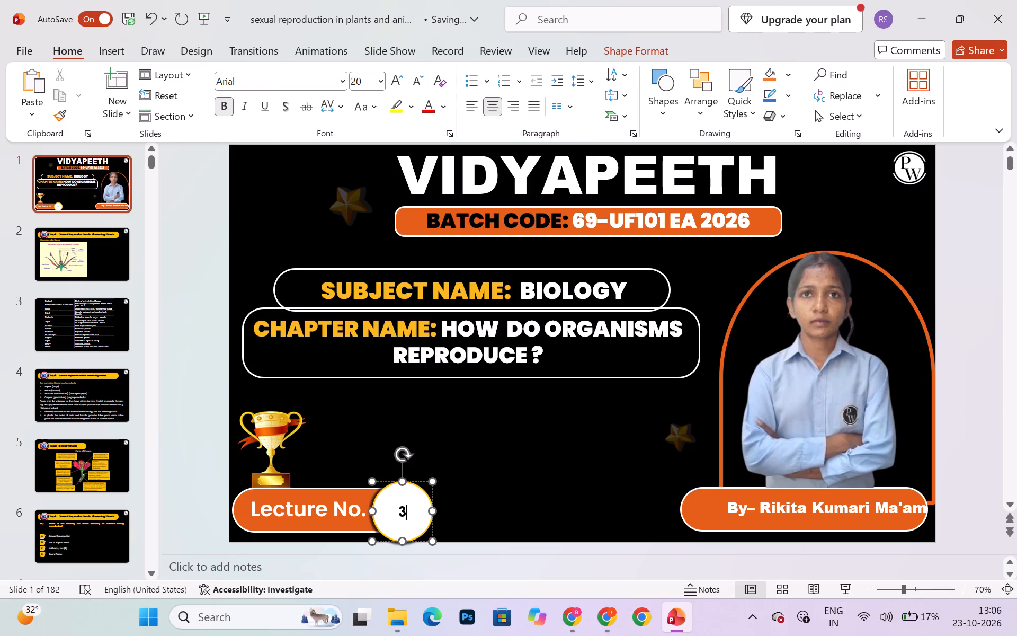
key(BackSpace)
key(4)
Start saving a copy to this PC in the Desktop's FOUNDATION PW folder and open its file name for editing.
click(17, 48)
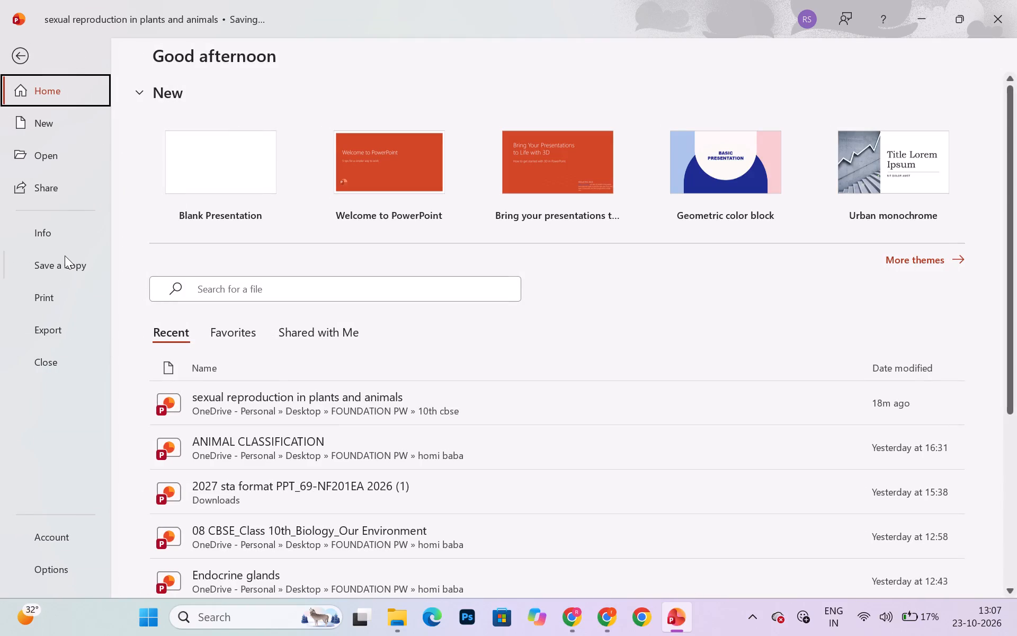
click(65, 255)
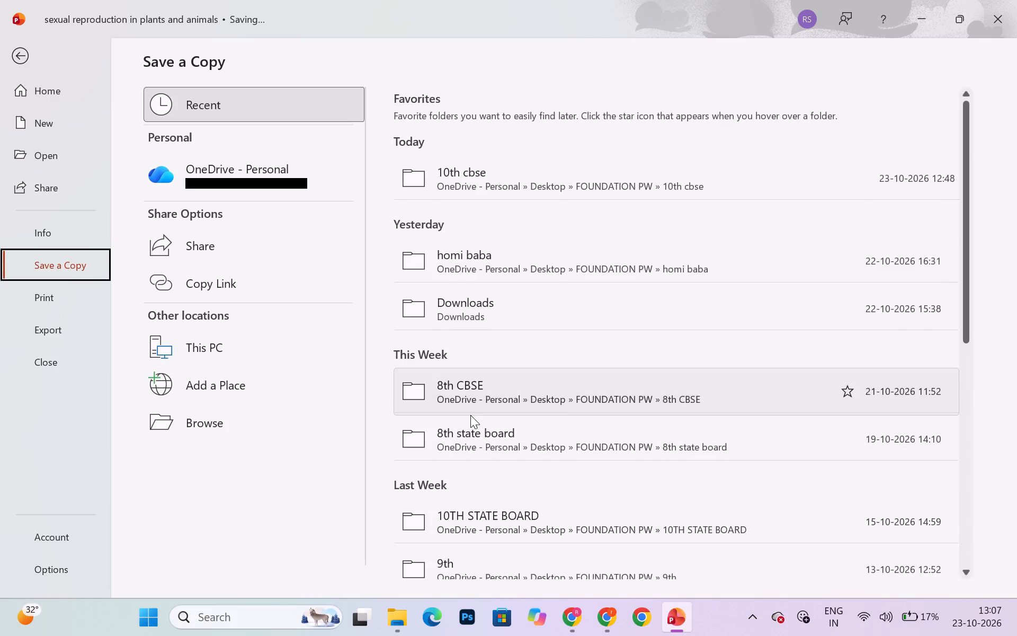
scroll(470, 415, down, 5)
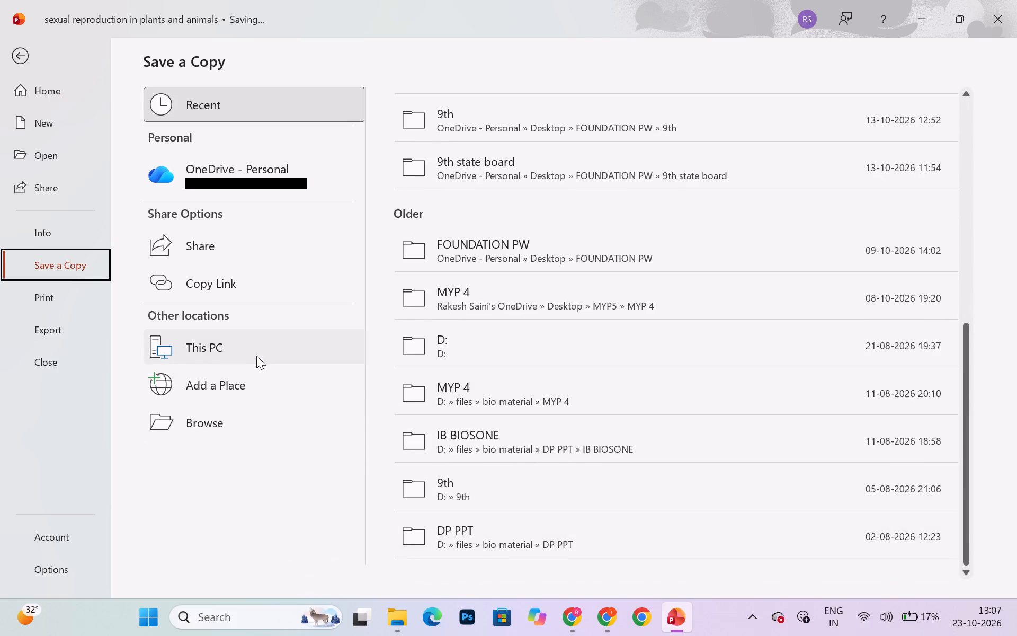
double_click(256, 356)
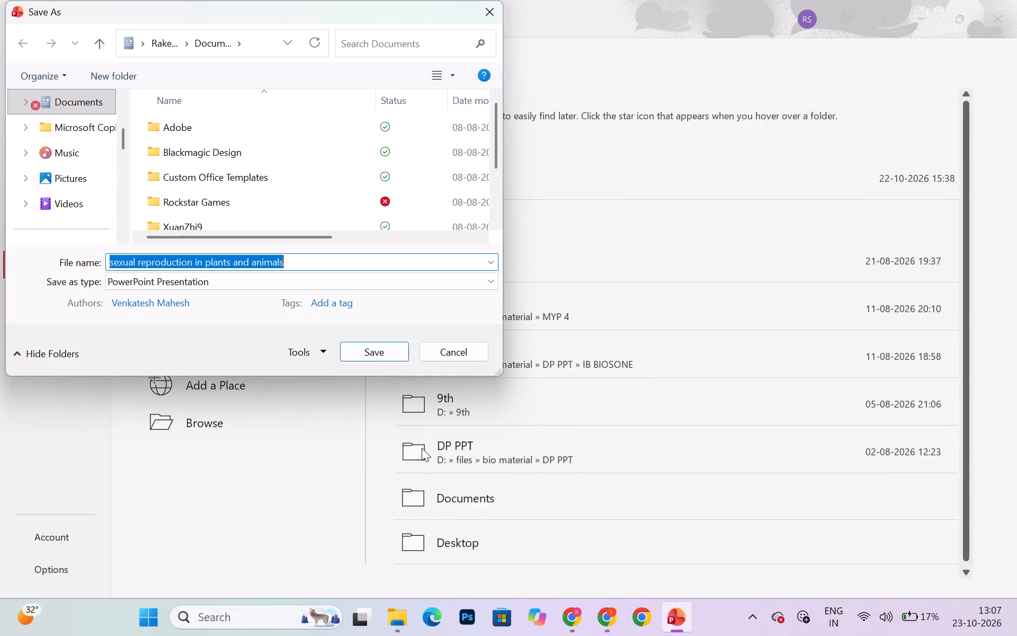
click(427, 545)
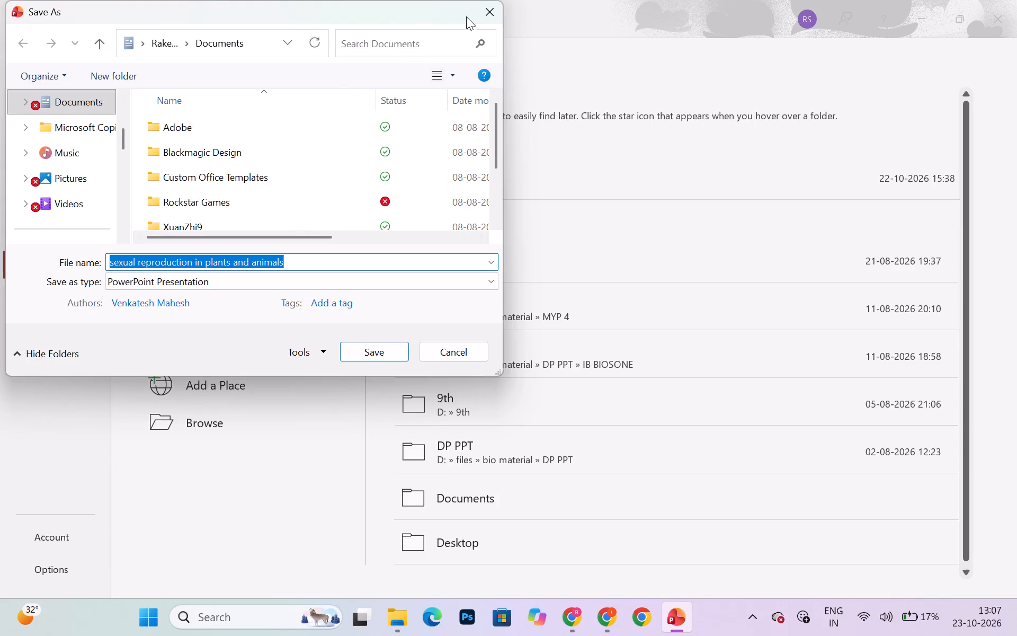
click(483, 12)
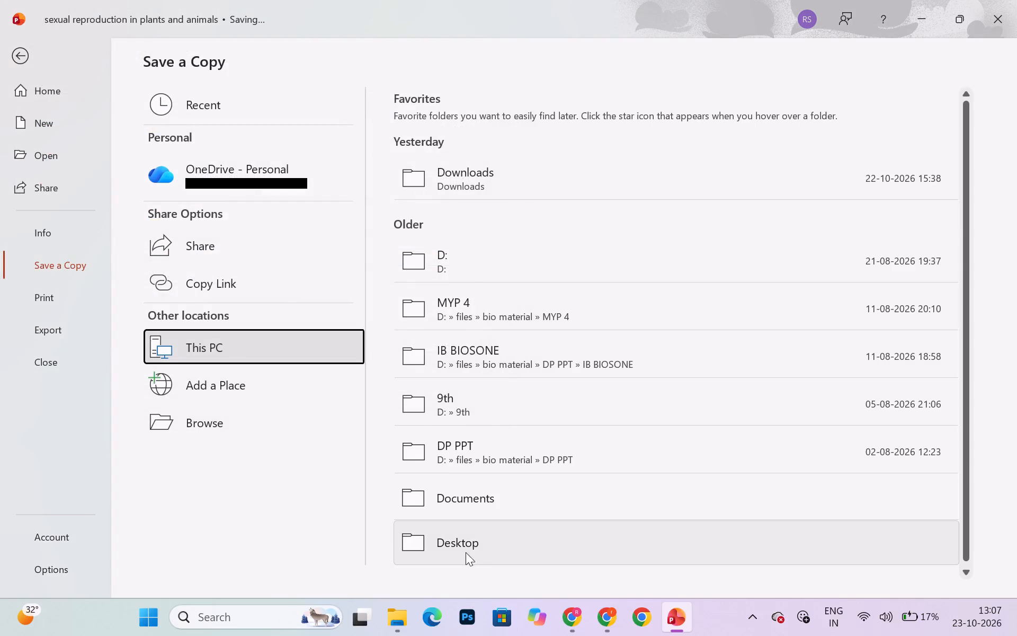
click(456, 547)
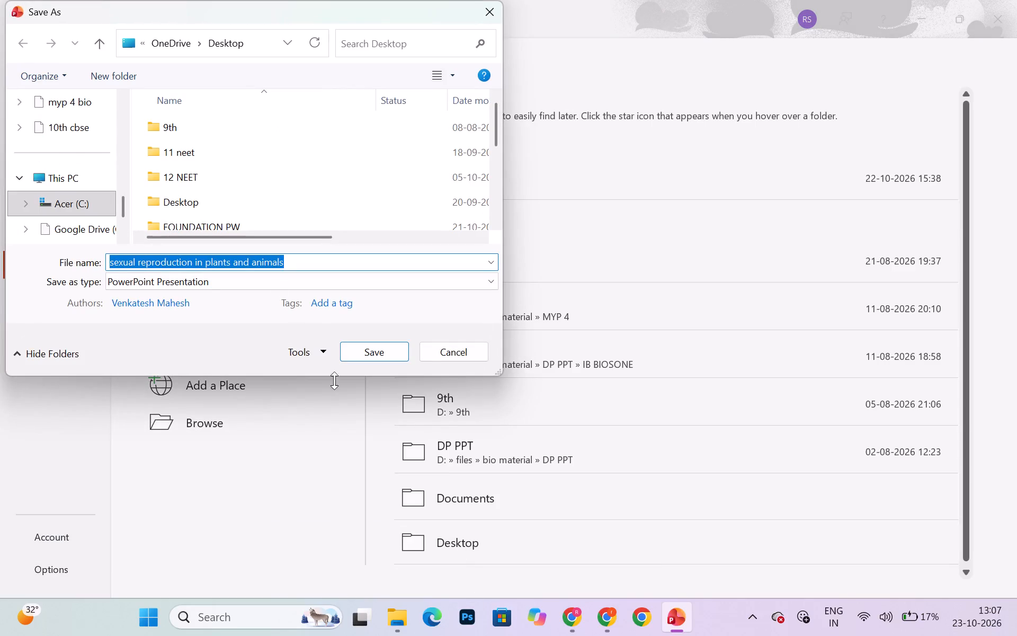
double_click(226, 215)
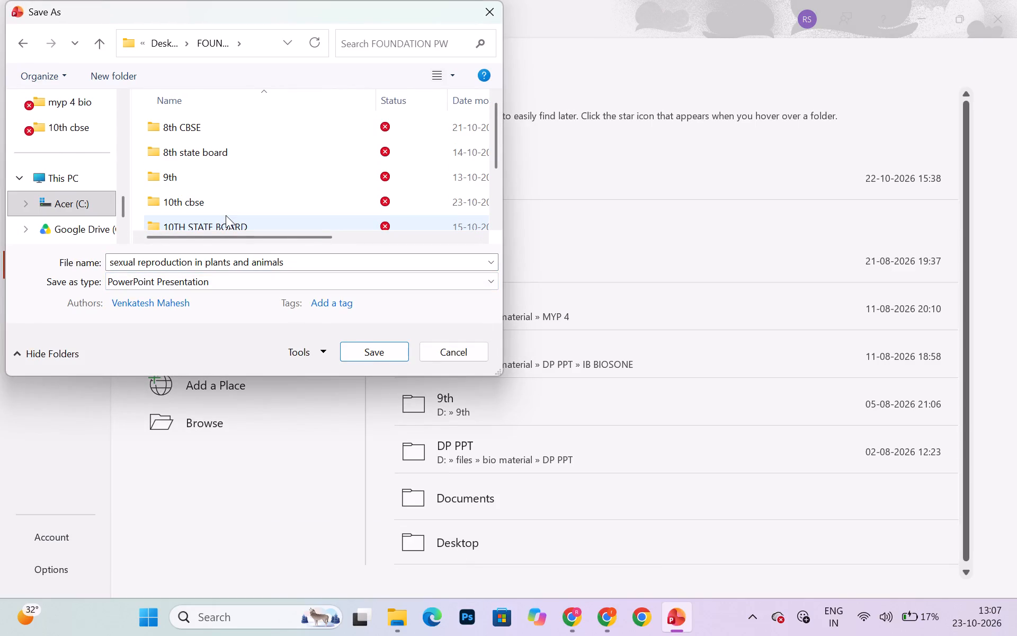
click(289, 257)
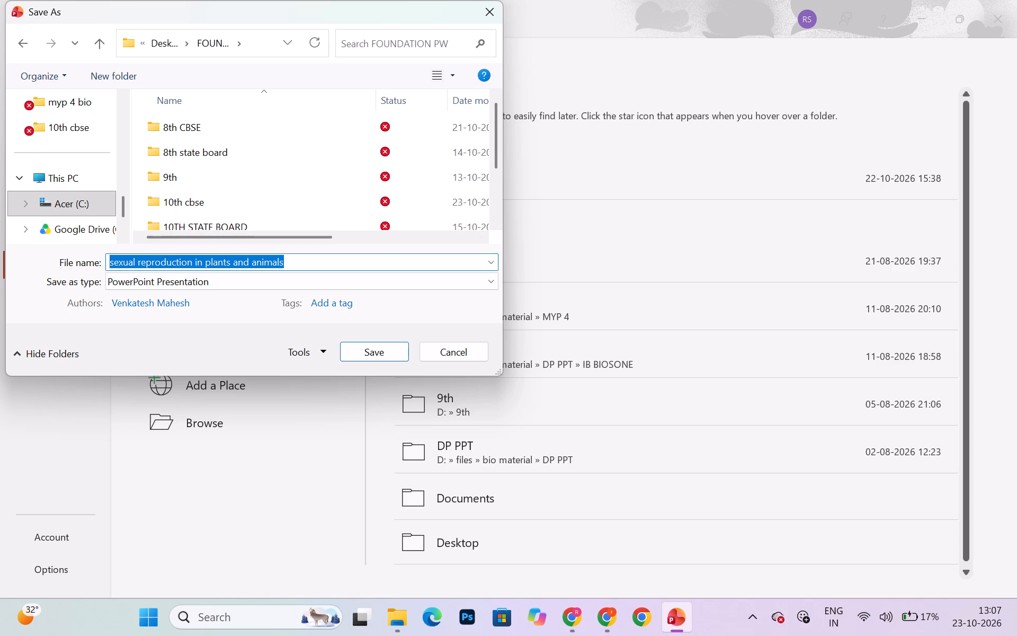
Rename the file for the saved copy as sexual reproduction 101.
click(289, 257)
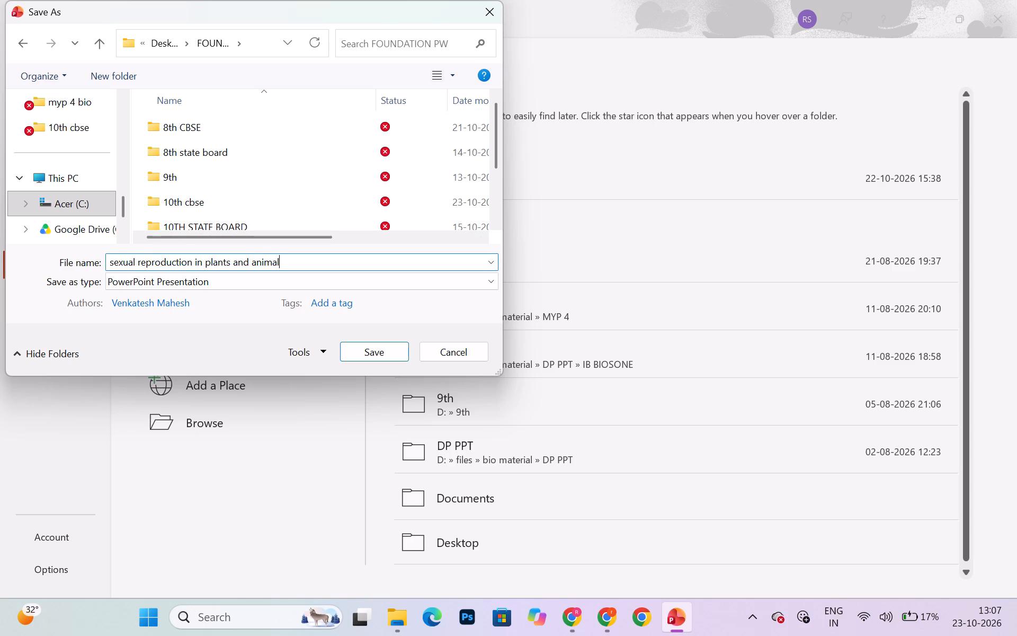
key(BackSpace)
key(BackSpace)
key(BackSpace)
key(BackSpace)
key(BackSpace)
key(BackSpace)
key(BackSpace)
key(BackSpace)
key(BackSpace)
key(BackSpace)
key(BackSpace)
key(BackSpace)
key(BackSpace)
key(BackSpace)
key(BackSpace)
key(BackSpace)
key(BackSpace)
key(BackSpace)
key(BackSpace)
key(BackSpace)
key(BackSpace)
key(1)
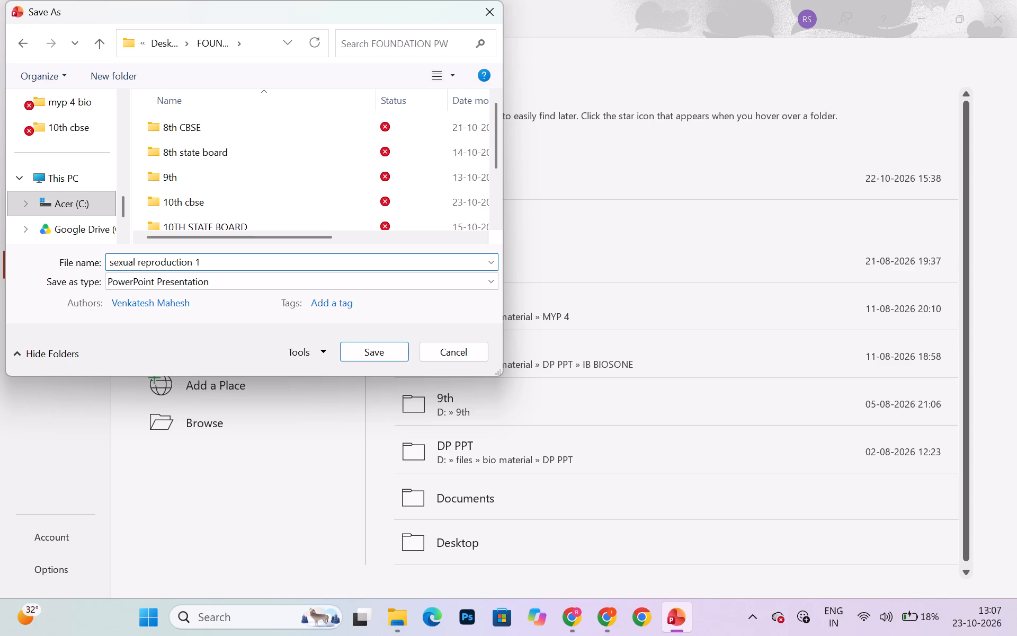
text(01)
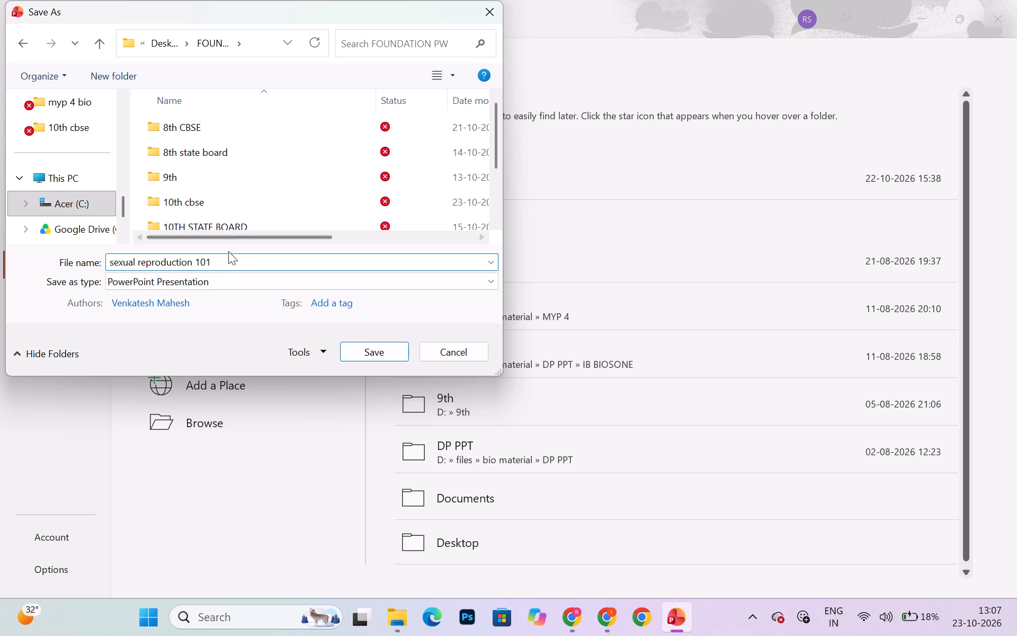
Save the copy in PDF format in the 10th cbse folder inside FOUNDATION PW.
click(226, 286)
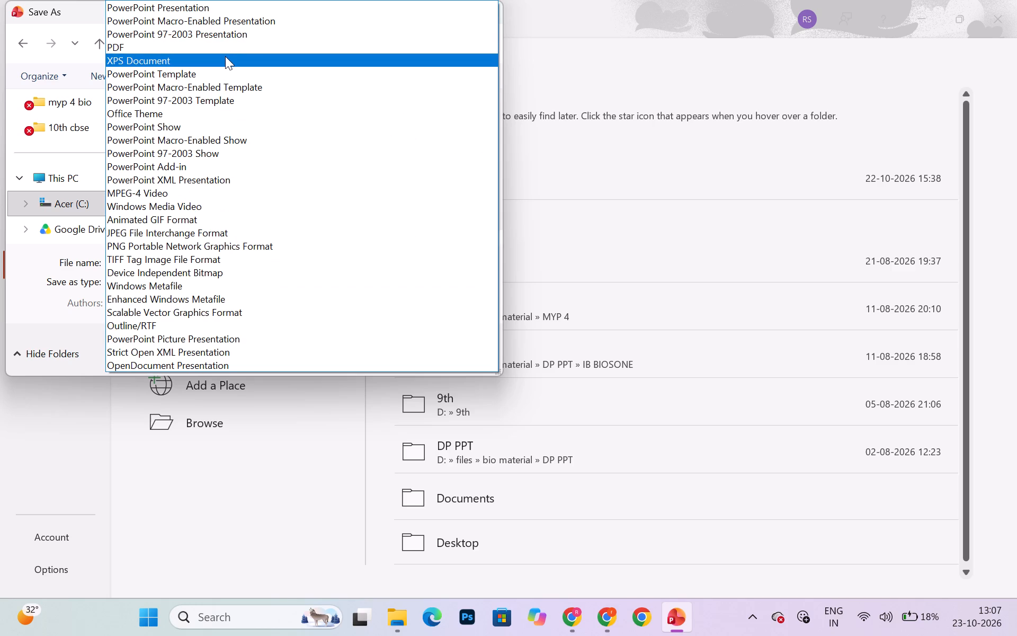
click(225, 46)
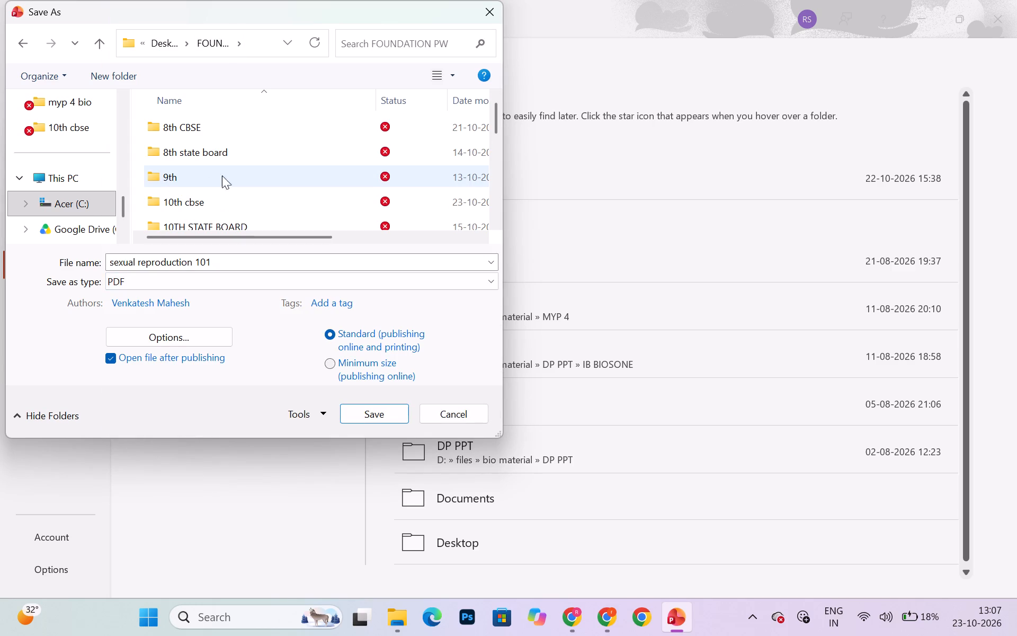
double_click(203, 204)
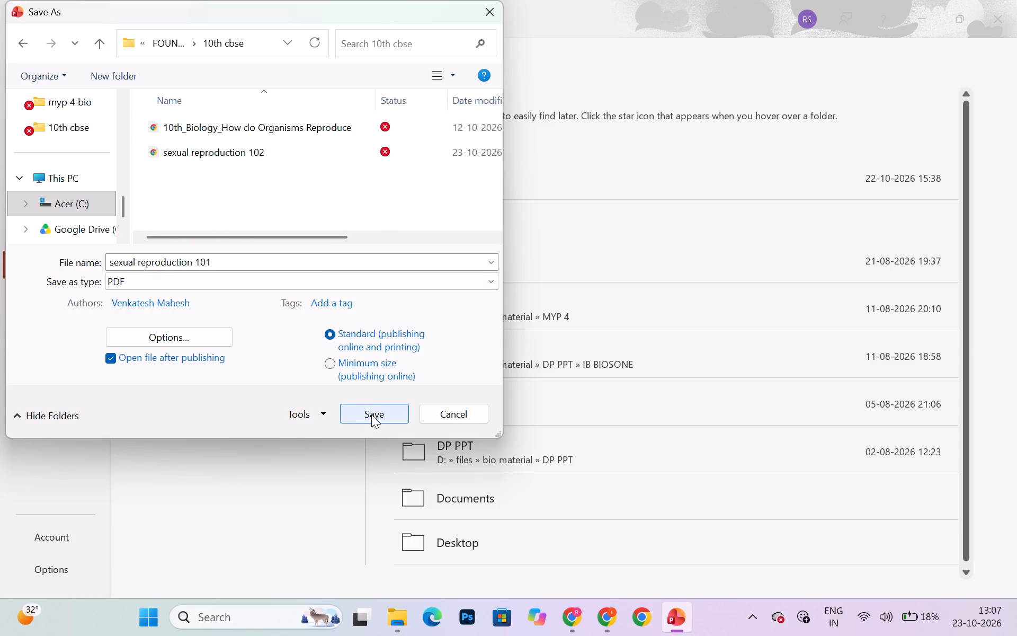
click(371, 414)
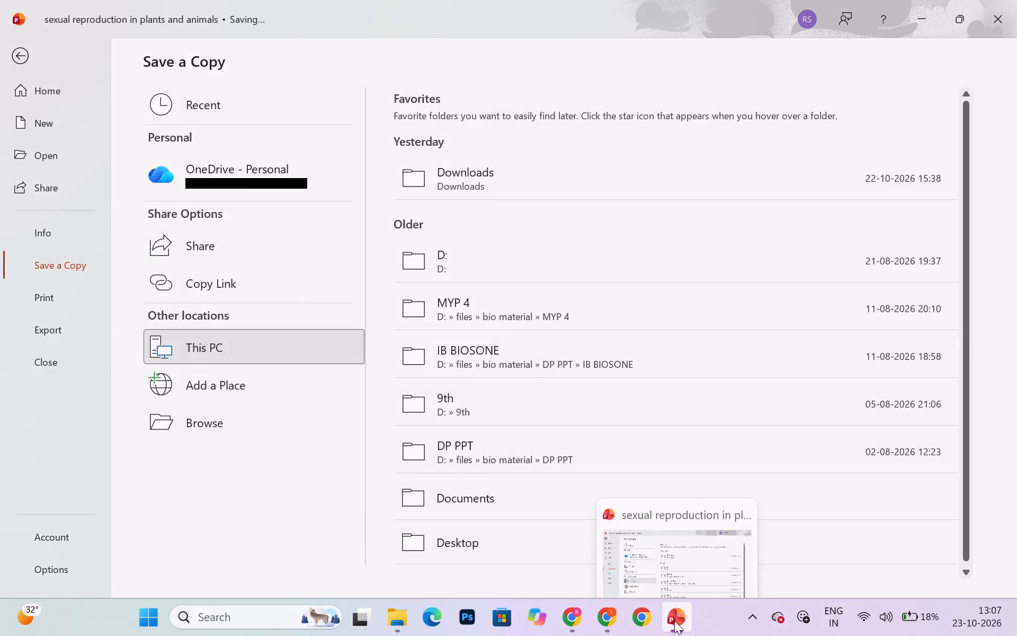
Close the sexual reproduction in plants and animals presentation.
click(994, 12)
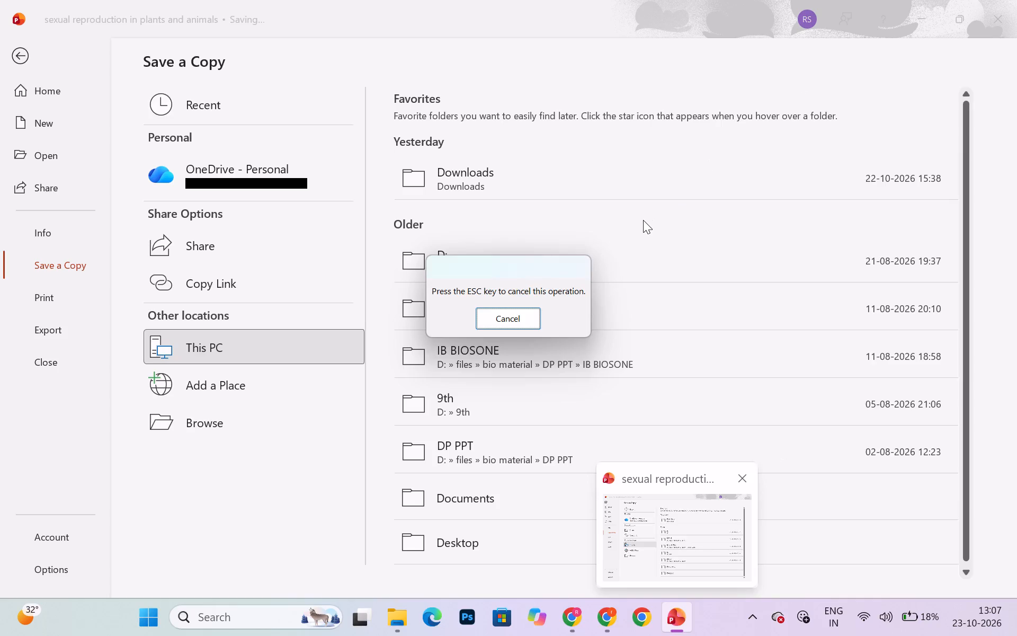
click(643, 277)
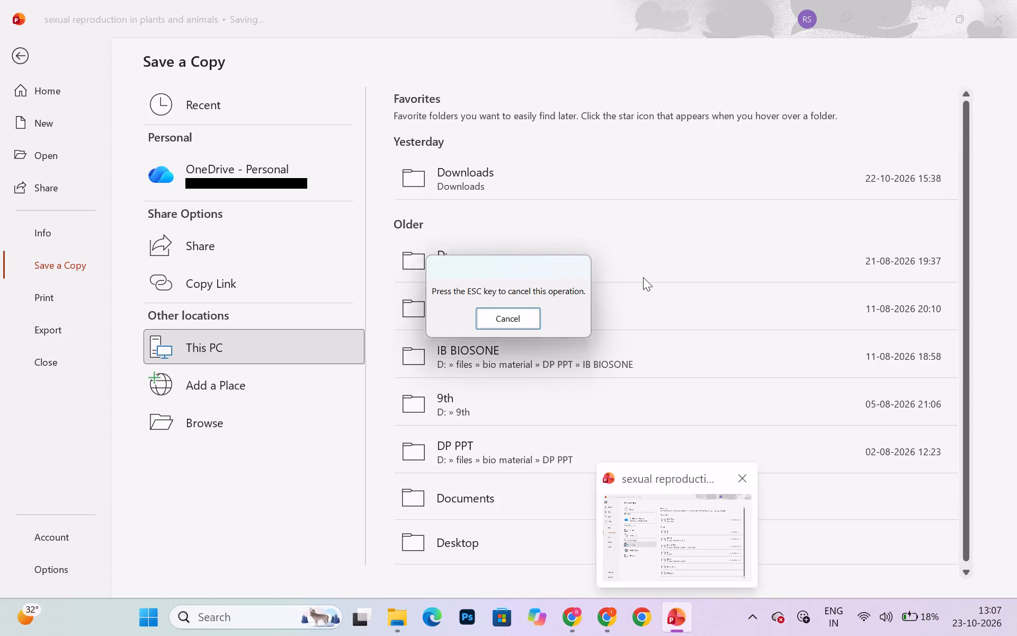